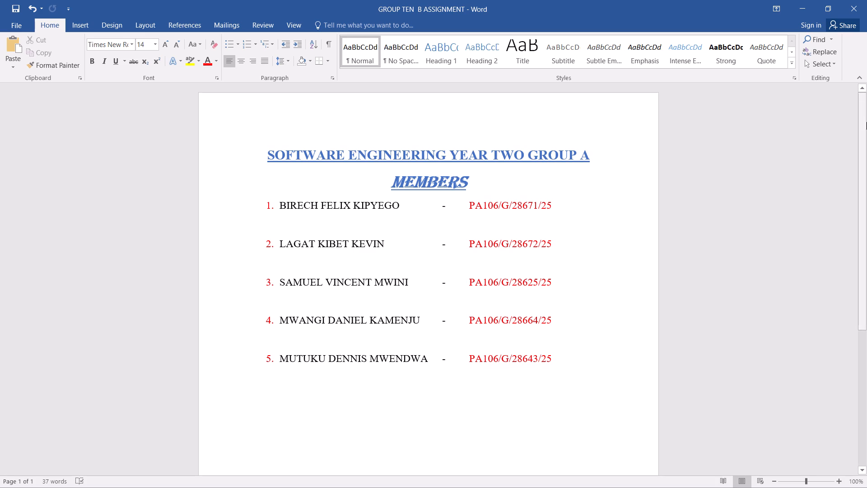
Minimize the group assignment document and launch Google Chrome from the desktop.
click(797, 0)
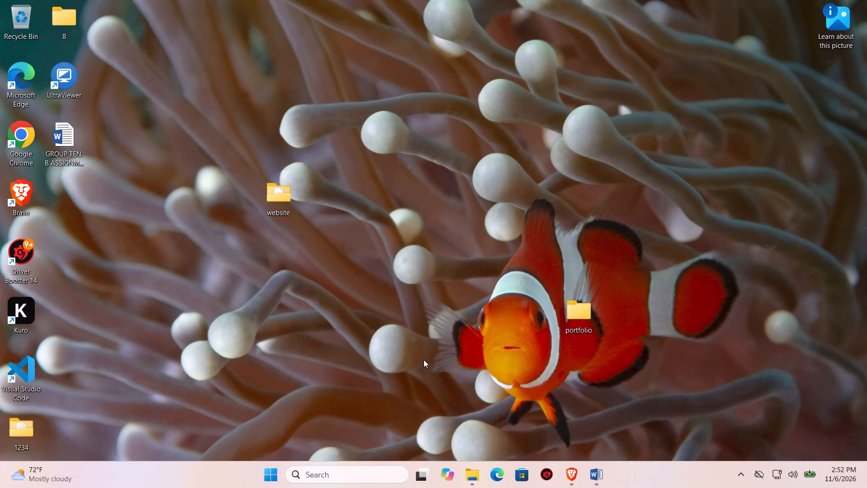
double_click(26, 138)
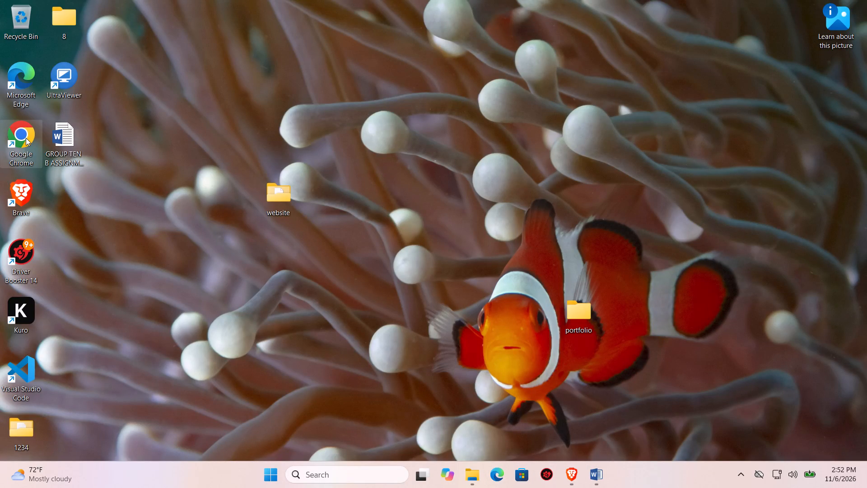
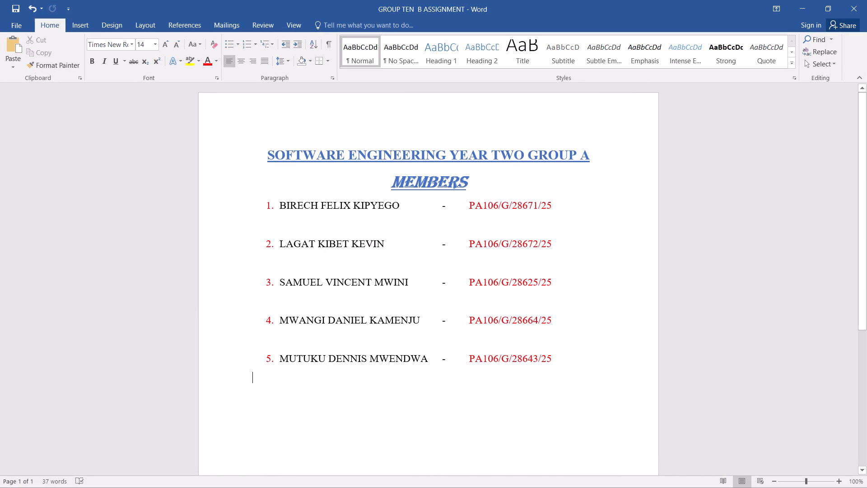
click(735, 374)
key(ctrl+Return)
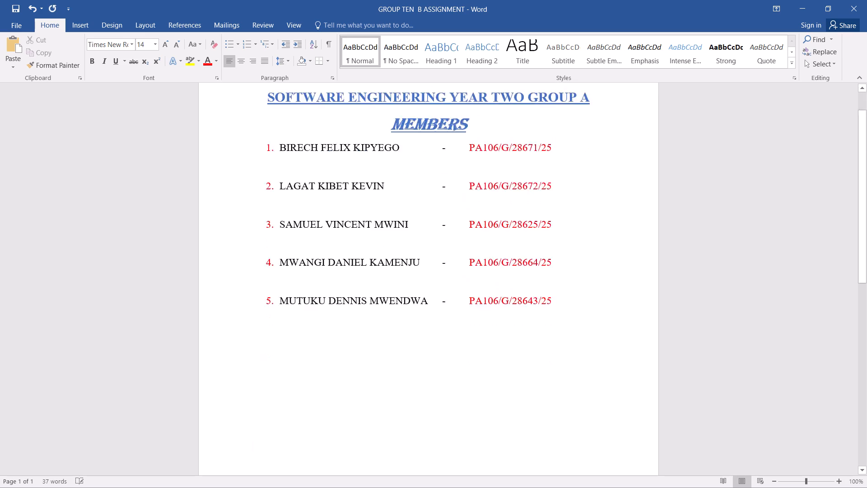
scroll(543, 405, down, 3)
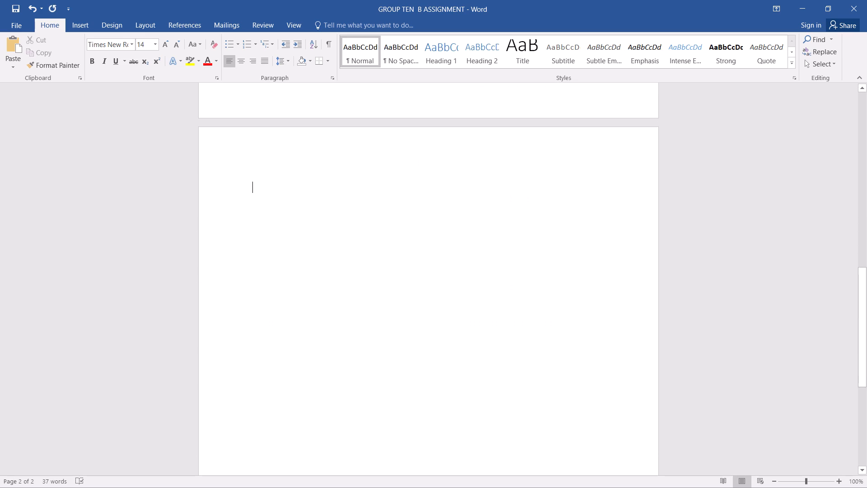
key(ctrl+v)
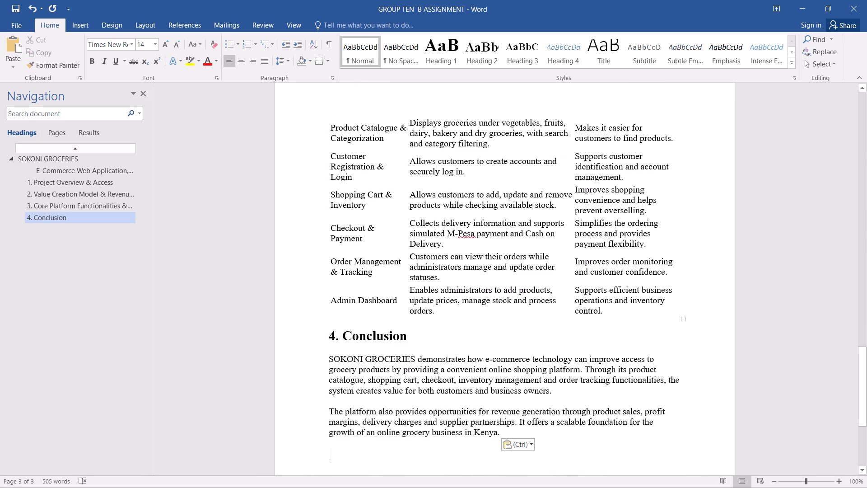
scroll(391, 313, down, 4)
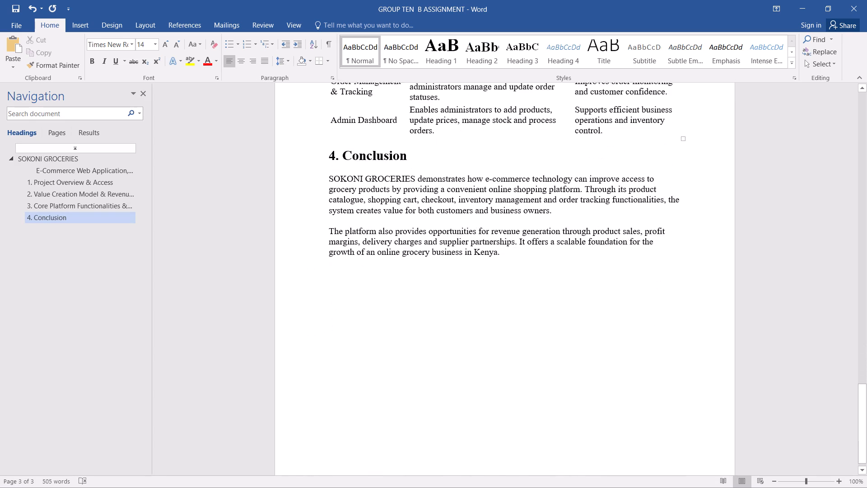
Look over the pasted documentation and search the document for SOKONI.
scroll(391, 313, up, 2)
scroll(391, 313, down, 1)
scroll(391, 313, up, 1)
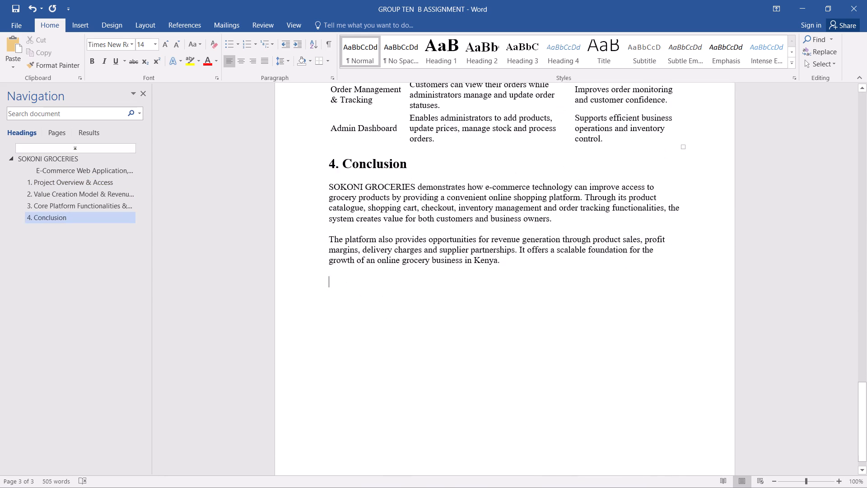
scroll(391, 313, up, 2)
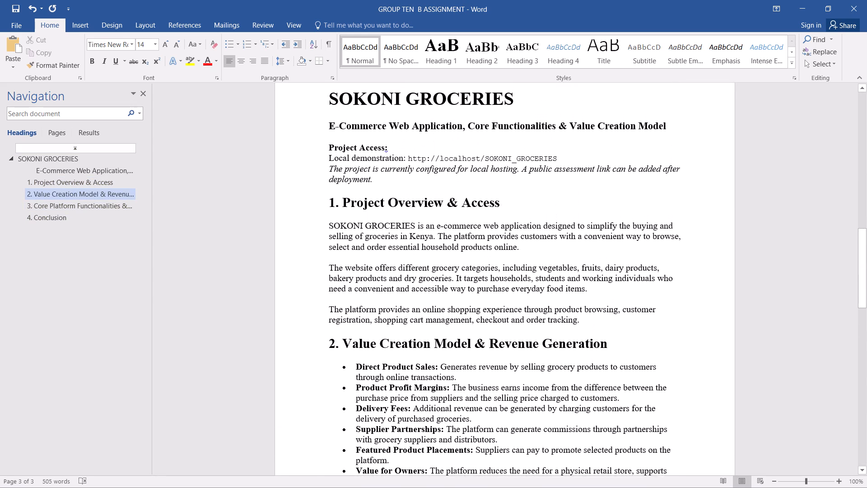
scroll(391, 313, up, 1)
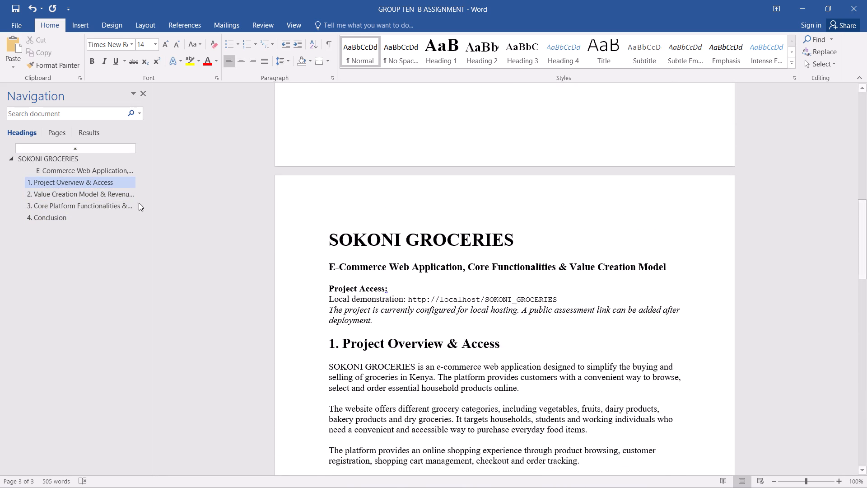
click(56, 109)
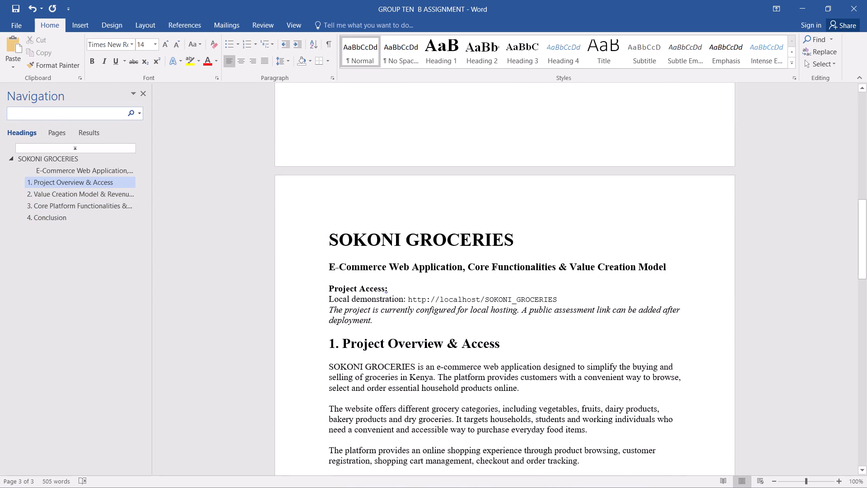
click(143, 89)
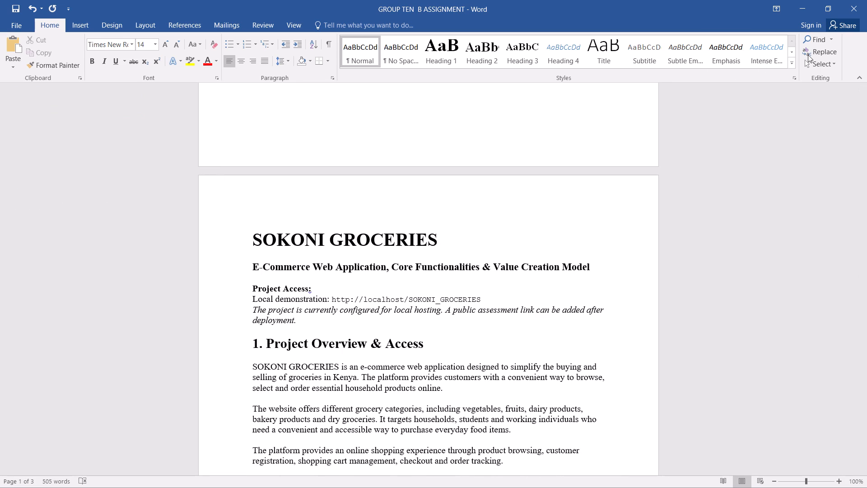
click(813, 39)
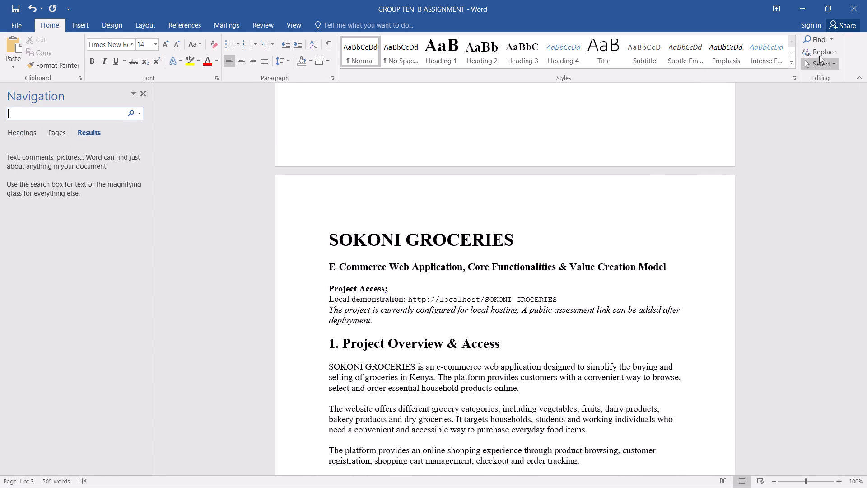
click(830, 39)
click(818, 52)
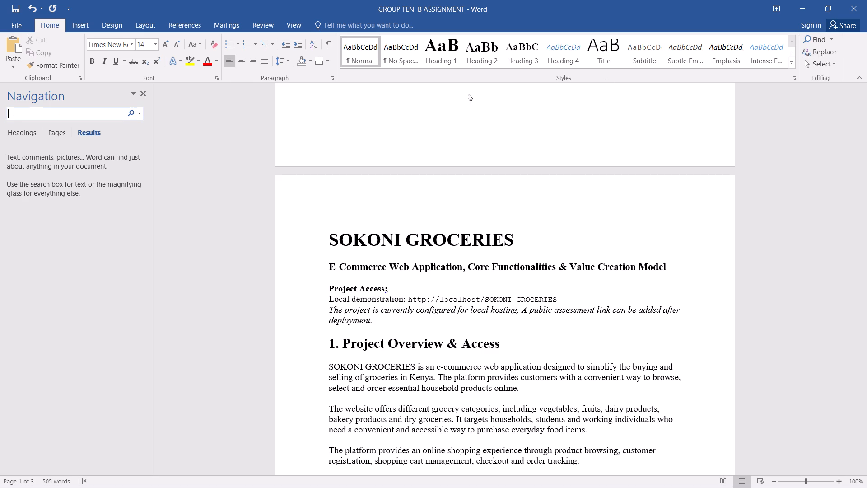
text(SOKO)
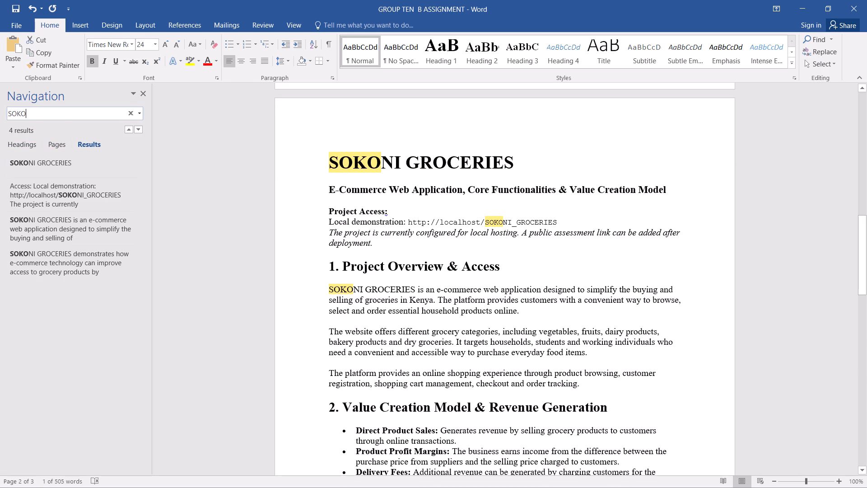
text(NI)
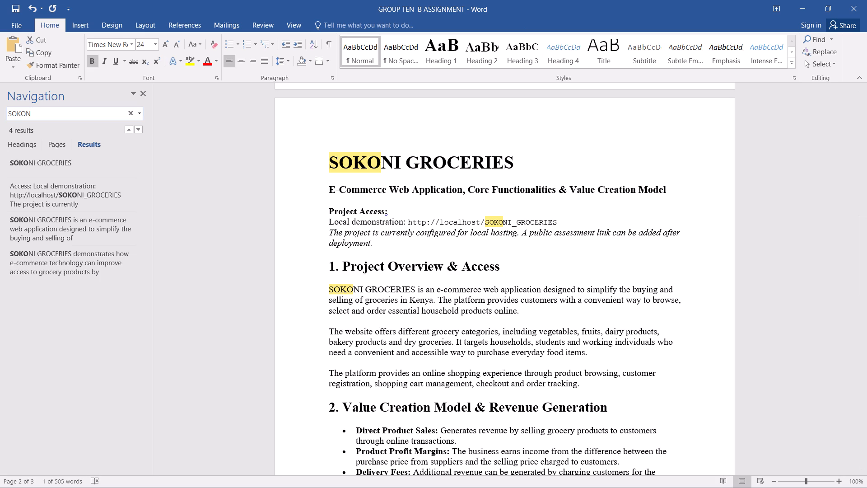
Replace all occurrences of SOKONI in the document with FRESHMAT followed by a trailing space.
click(830, 52)
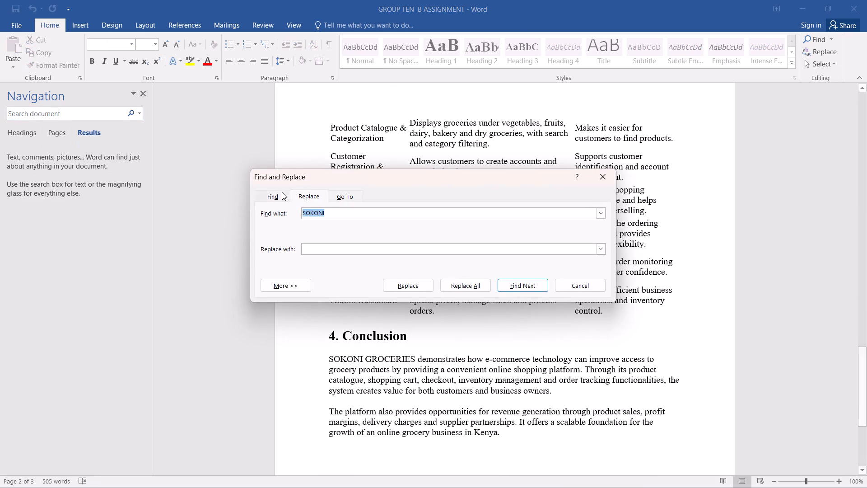
click(338, 246)
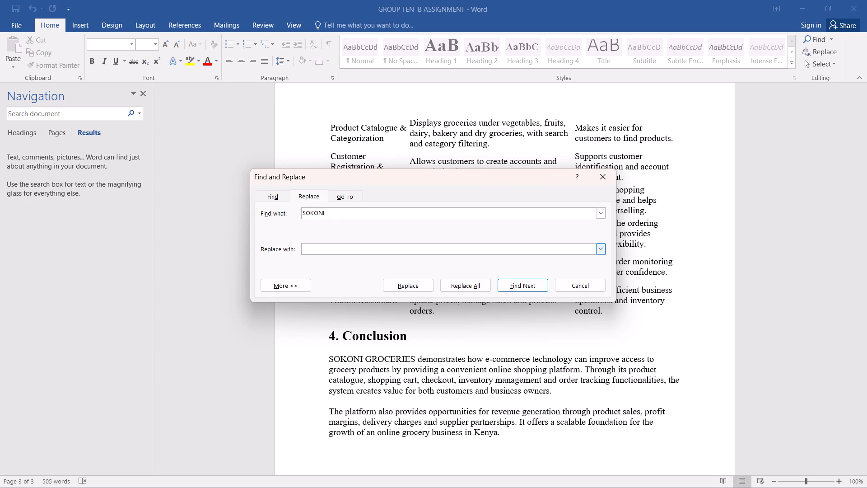
text(FRESH)
key(space)
key(BackSpace)
text(MART)
key(BackSpace)
key(BackSpace)
key(t)
key(space)
click(462, 282)
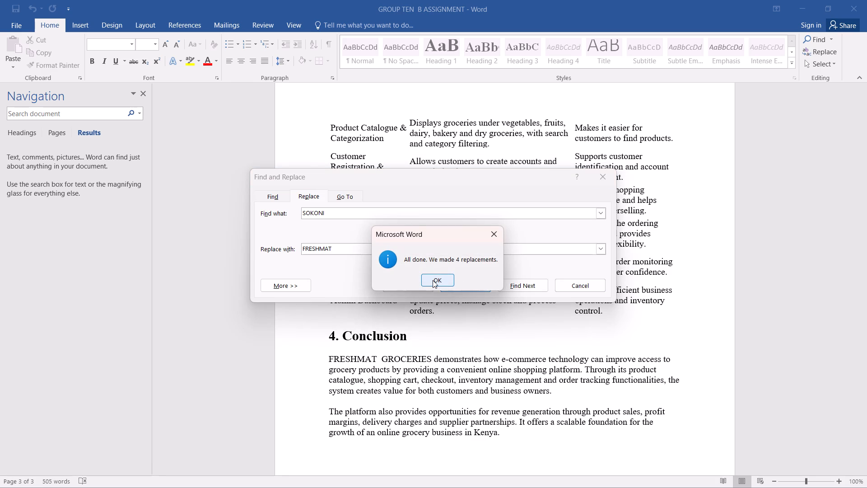
click(433, 280)
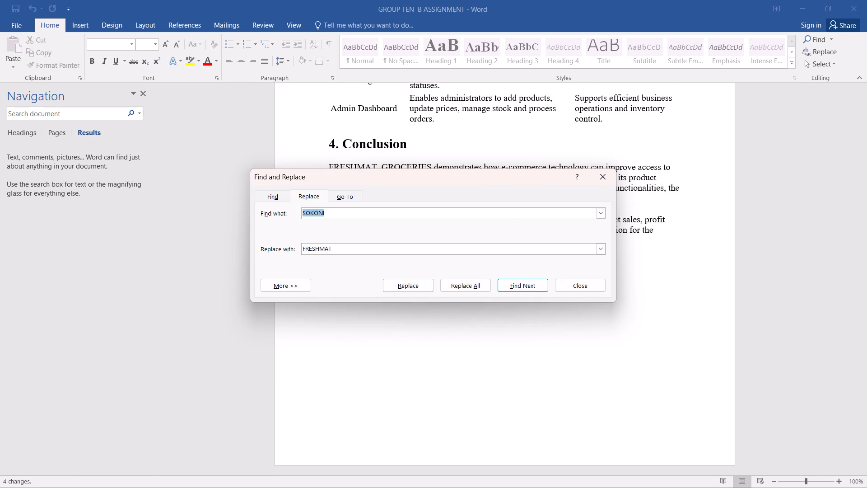
click(606, 179)
Delete the extra space between FRESHMAT and GROCERIES in the documentation's main title.
scroll(518, 230, down, 2)
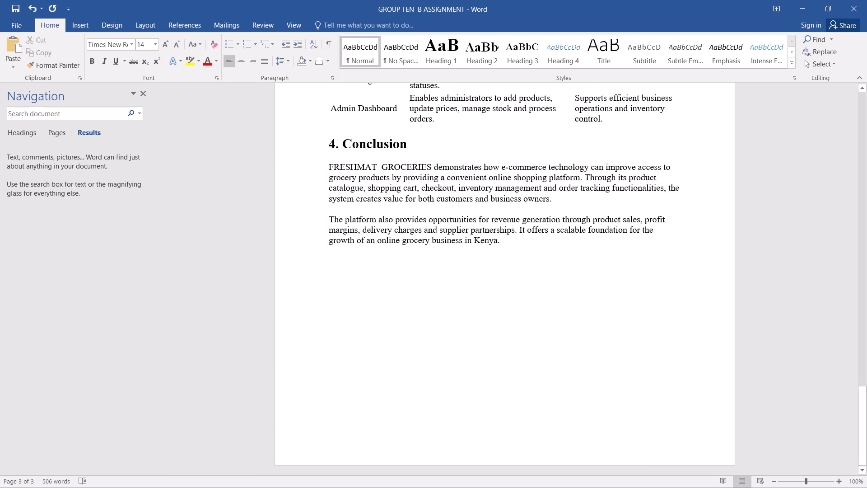
scroll(518, 230, up, 8)
scroll(518, 230, down, 4)
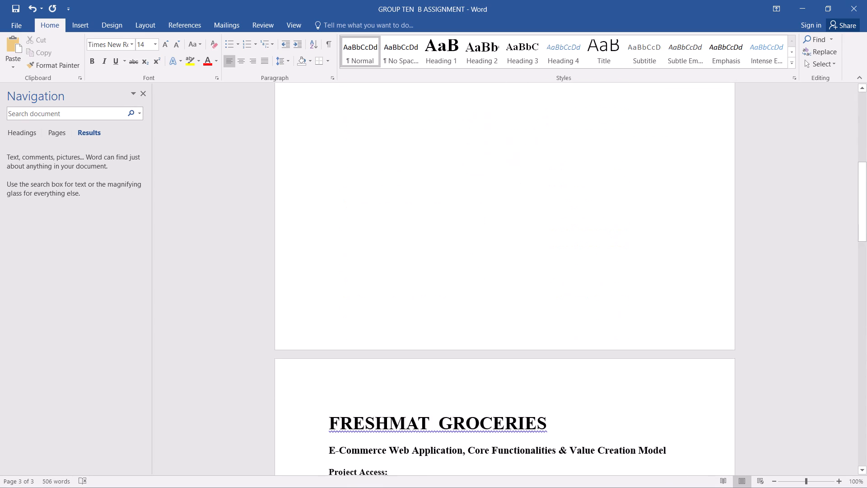
scroll(518, 230, down, 1)
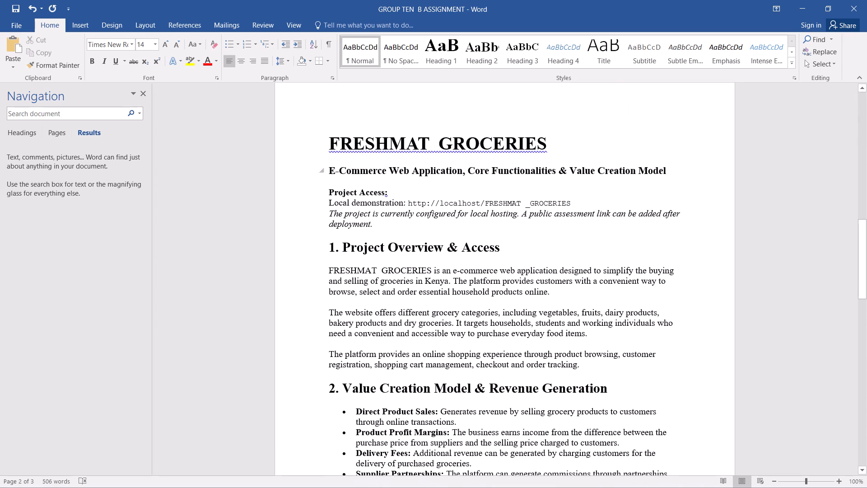
click(443, 142)
key(BackSpace)
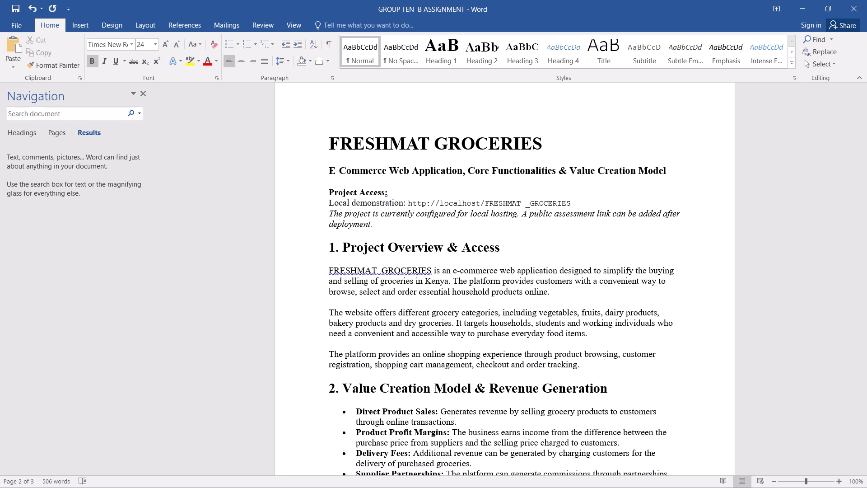
Search the document for SOKO to check for leftovers of the old name, and close the search pane.
click(79, 113)
click(79, 113)
key(f)
text(ES)
key(BackSpace)
key(BackSpace)
key(BackSpace)
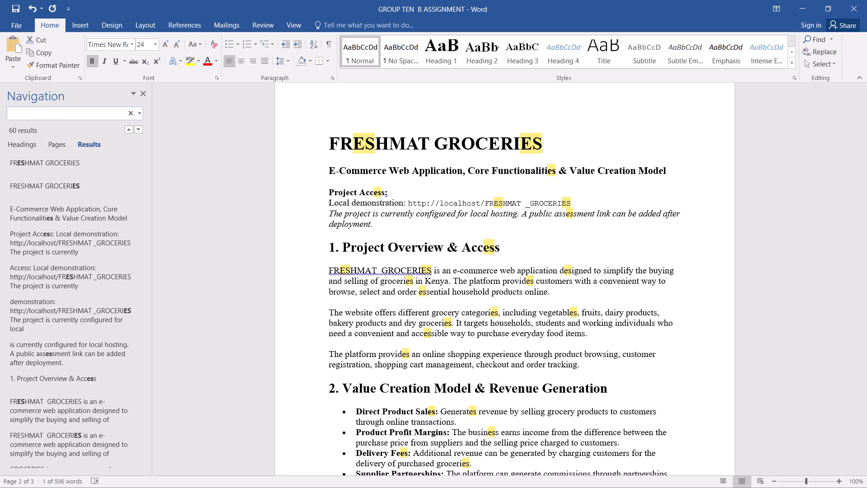
text(SOKO)
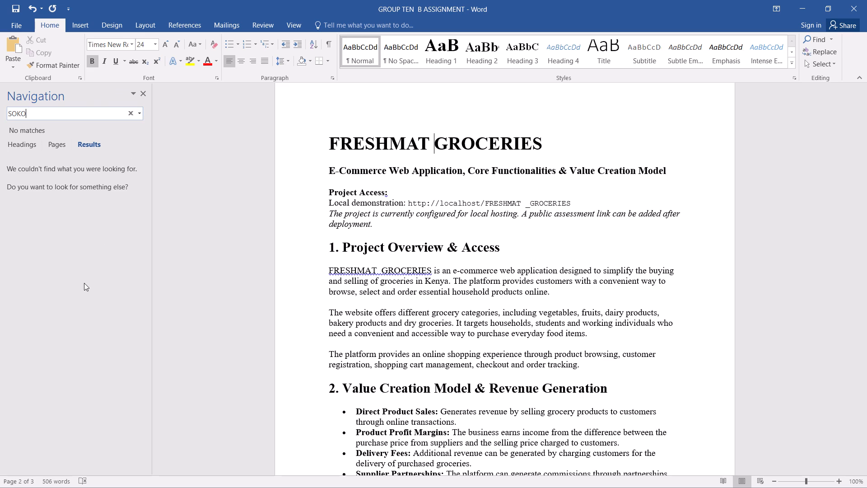
click(144, 89)
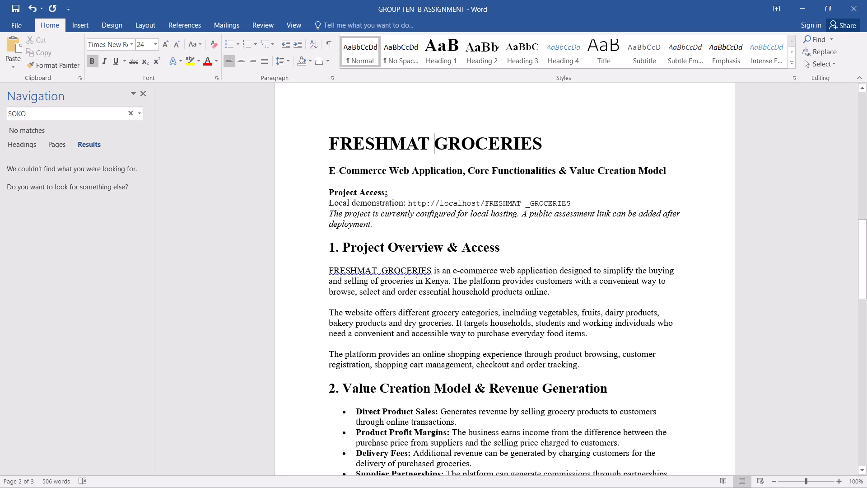
click(146, 91)
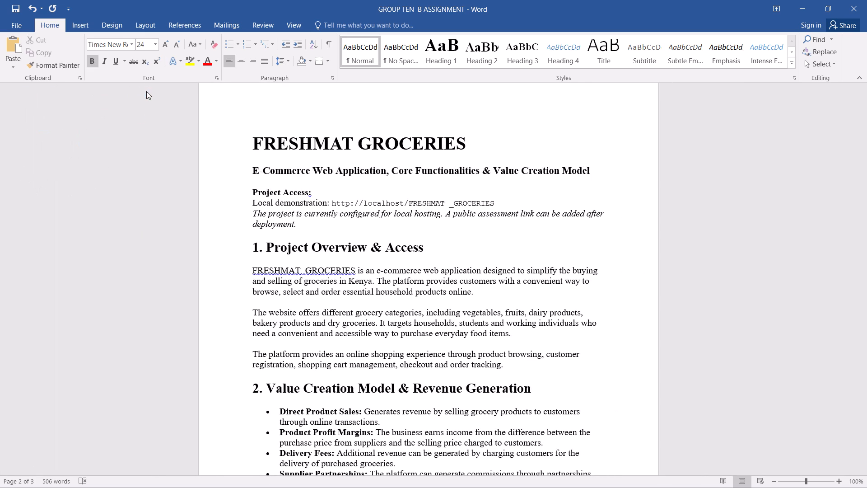
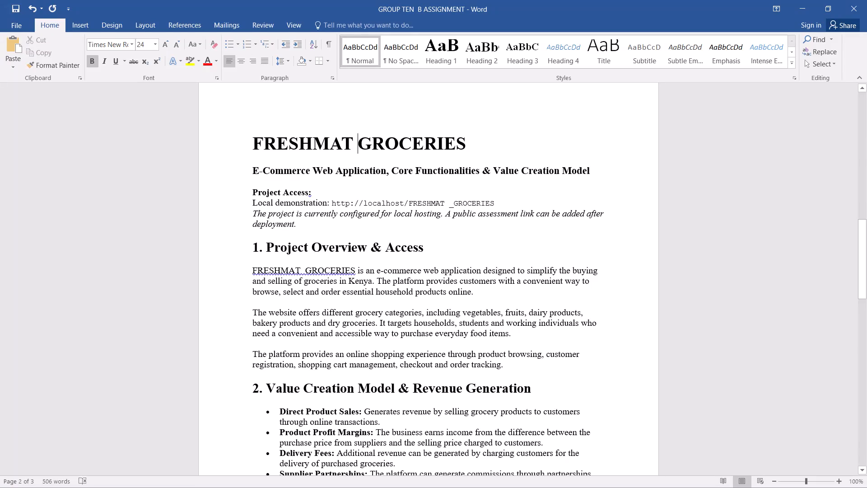
Delete the extra space between FRESHMAT and GROCERIES in the first paragraph of Project Overview & Access.
click(306, 268)
key(BackSpace)
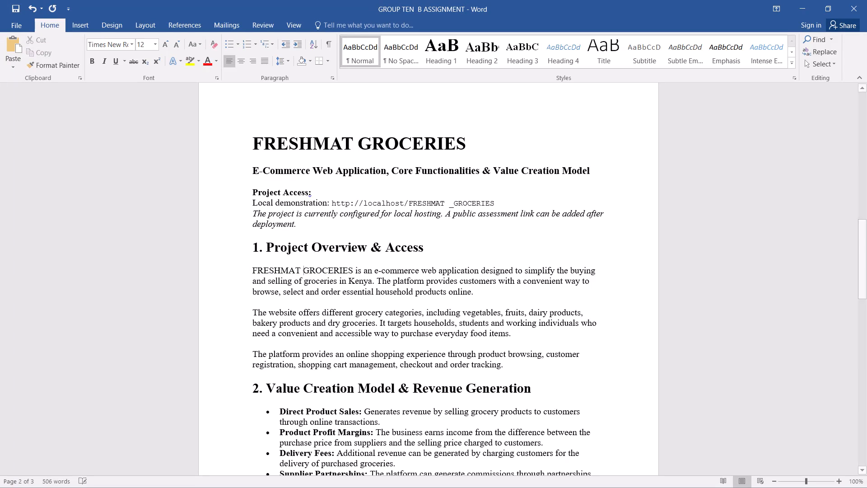
Insert blank lines after the Value for Owners bullet to push the Core Platform Functionalities & User Journeys heading onto the following page with its table.
scroll(327, 346, down, 1)
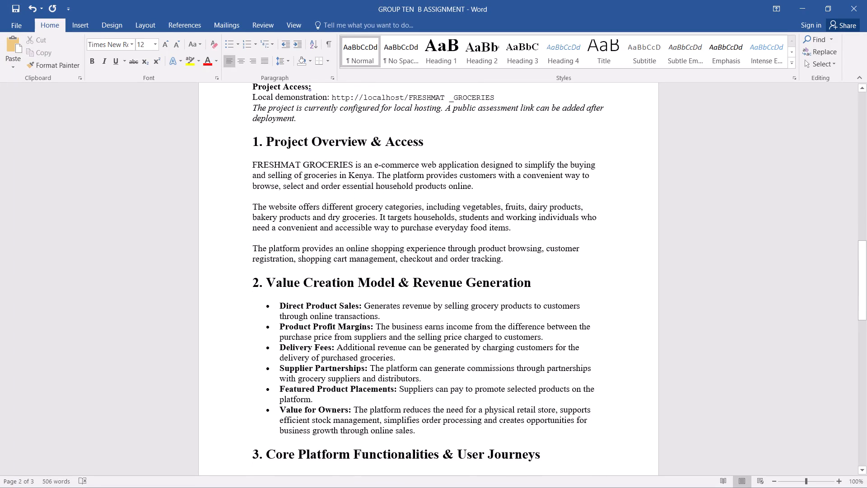
scroll(327, 346, down, 1)
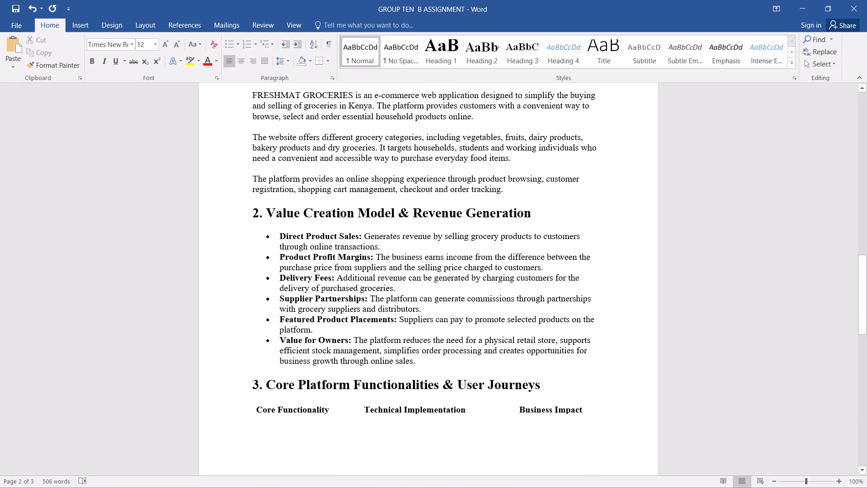
scroll(327, 346, down, 2)
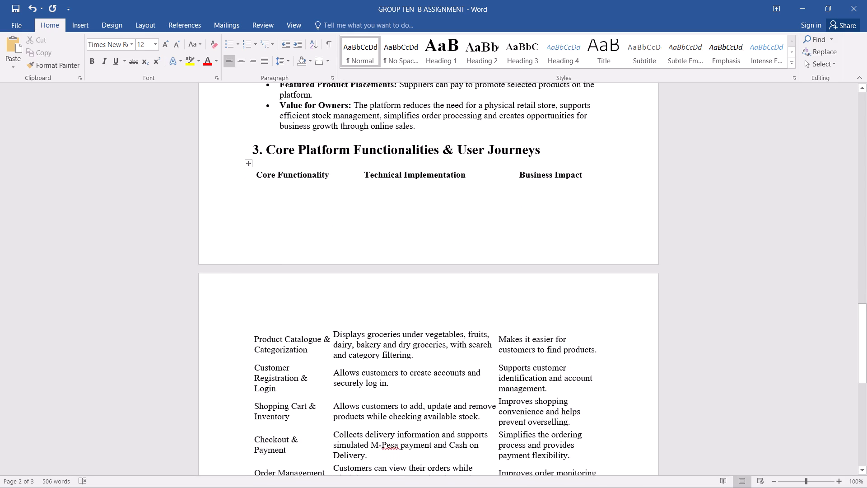
scroll(327, 346, down, 1)
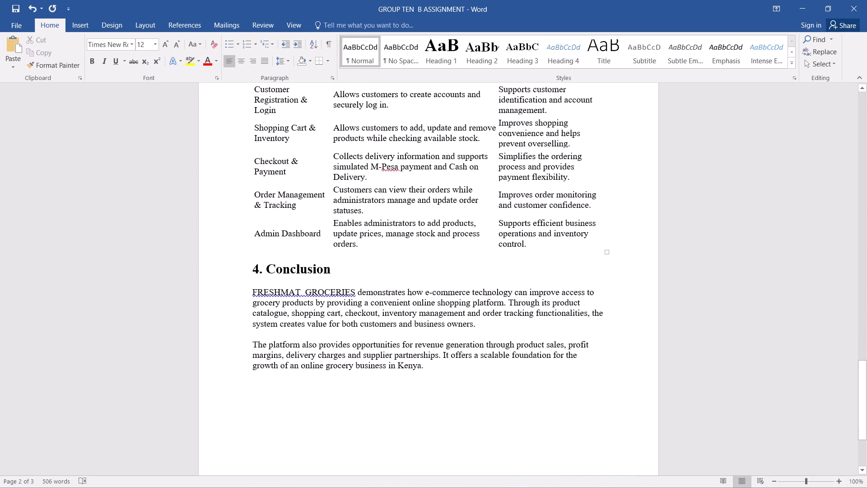
scroll(327, 346, down, 1)
scroll(327, 346, up, 1)
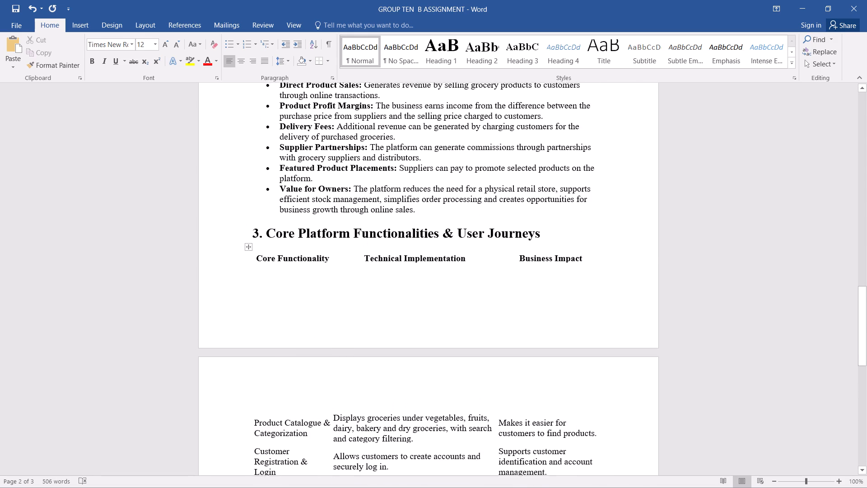
scroll(327, 346, up, 1)
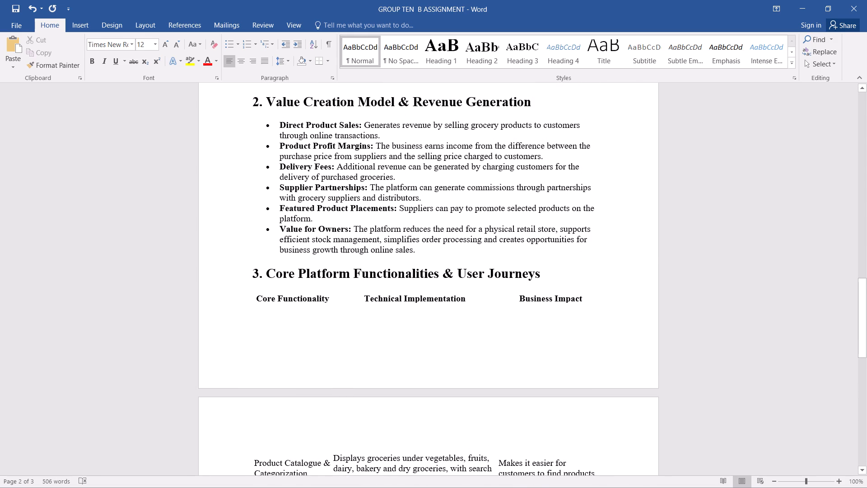
click(423, 250)
key(Return)
key(Return)
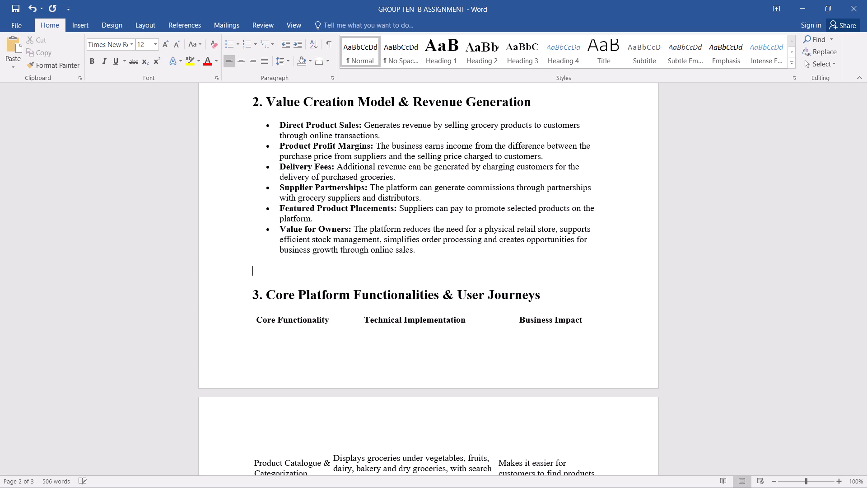
key(Return)
key(Return)
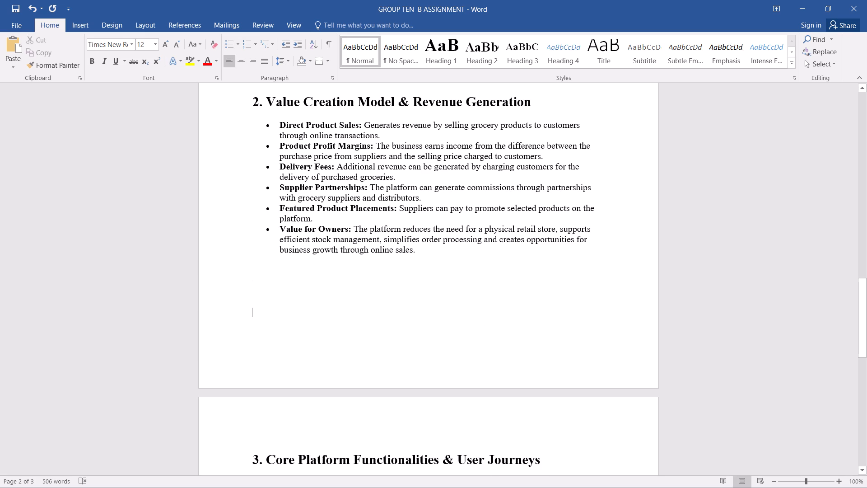
scroll(480, 312, down, 2)
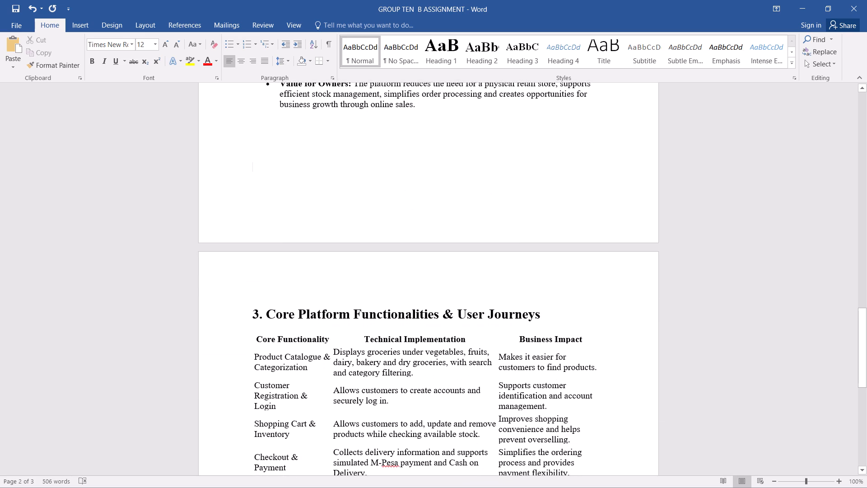
Save the assignment document.
key(ctrl+s)
Look over the core functionalities table and the Conclusion section.
scroll(370, 360, down, 4)
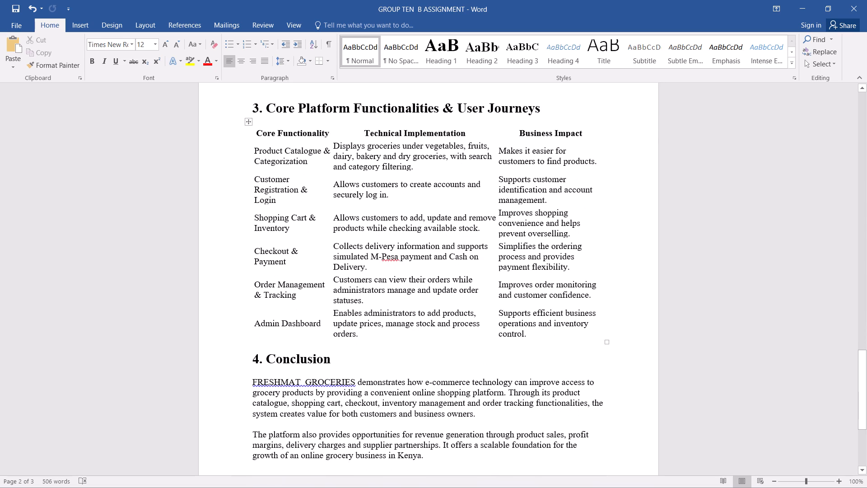
scroll(370, 360, down, 1)
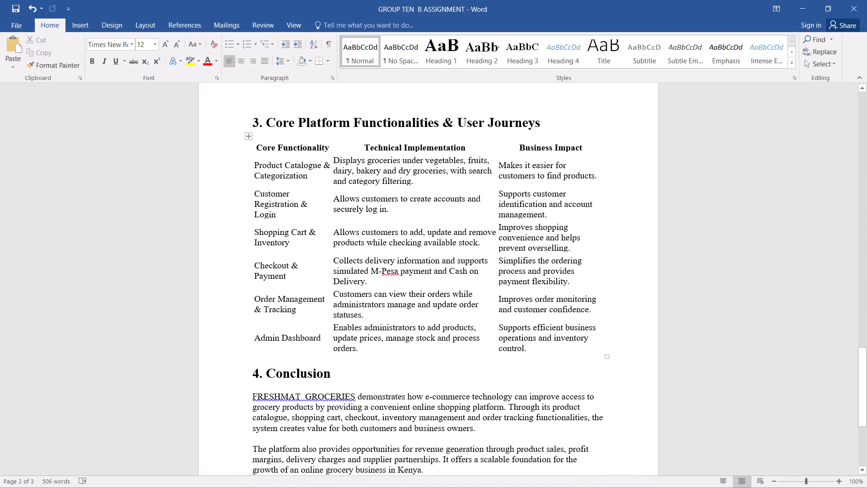
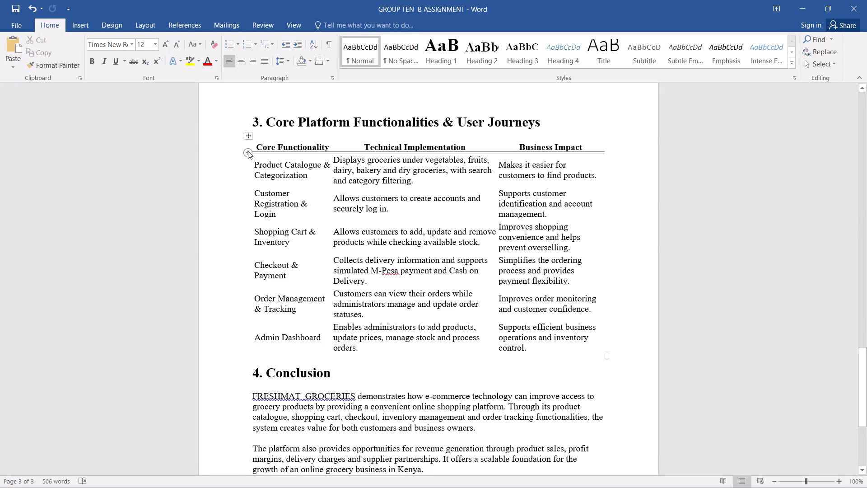
Insert one blank row below the header, Product Catalogue and Customer Registration rows of the core functionalities table.
click(248, 151)
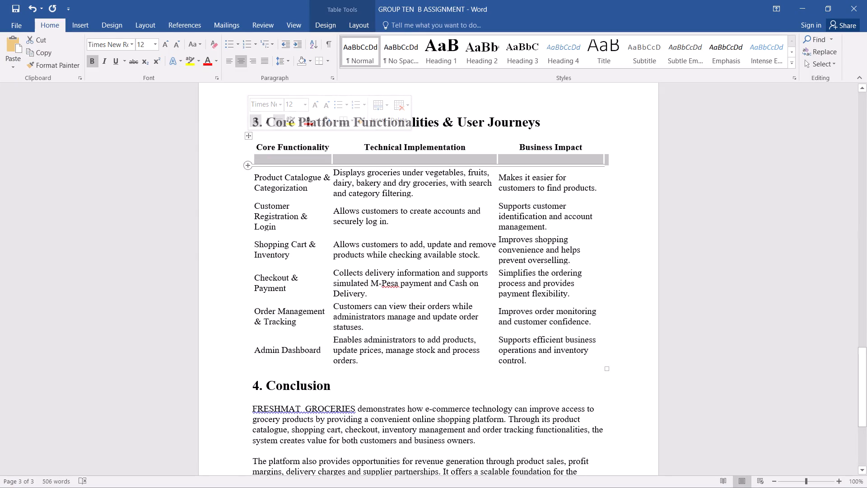
click(245, 166)
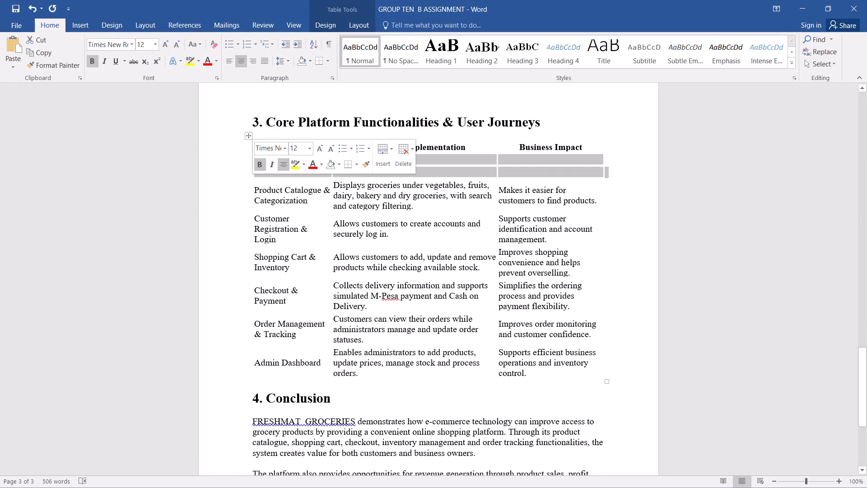
ctrl+click(549, 174)
key(ctrl+z)
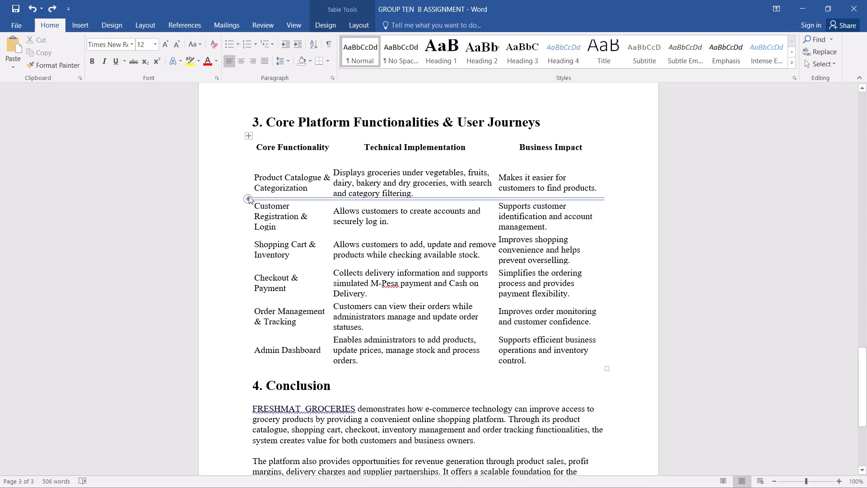
click(249, 197)
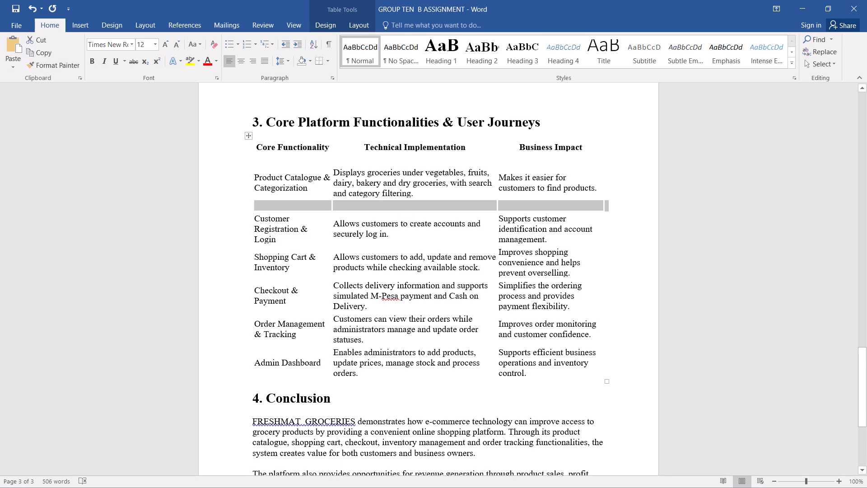
click(272, 267)
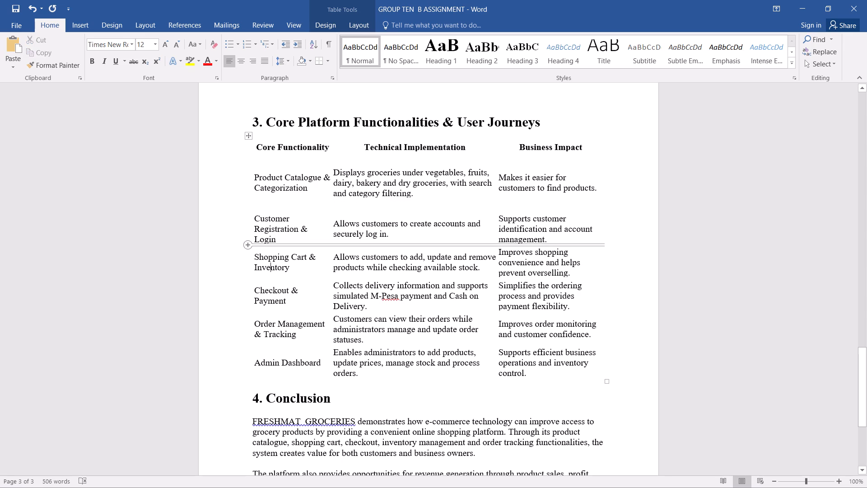
click(248, 246)
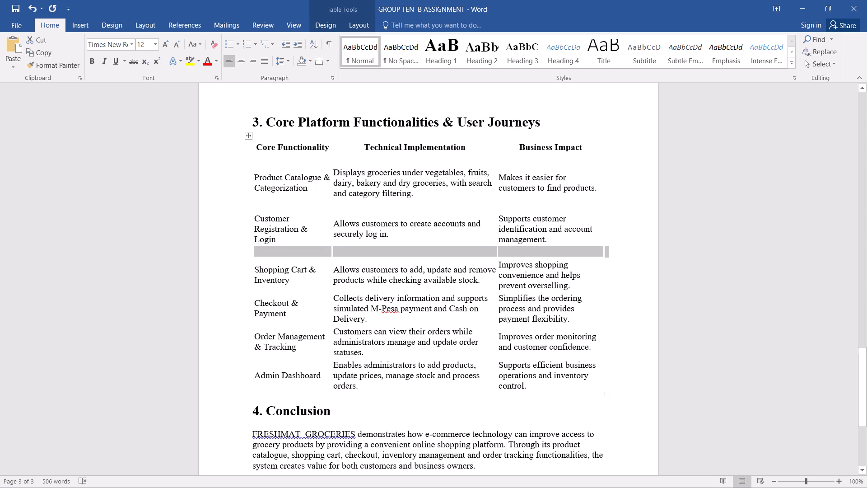
triple_click(256, 249)
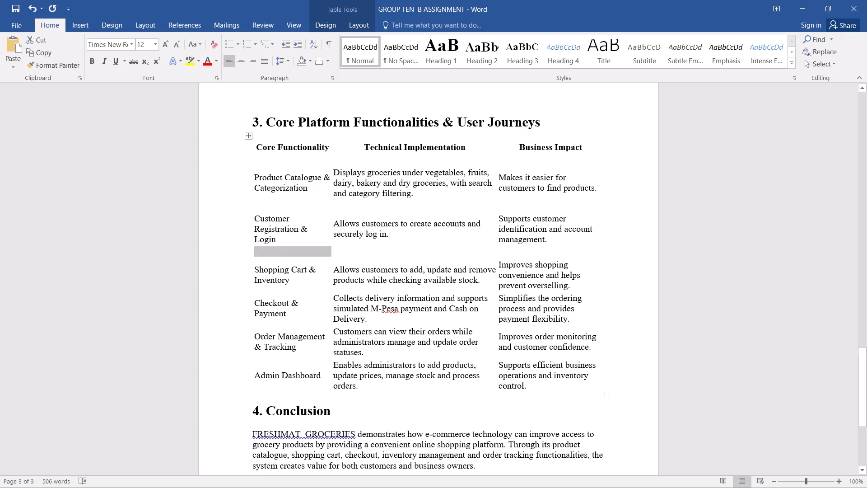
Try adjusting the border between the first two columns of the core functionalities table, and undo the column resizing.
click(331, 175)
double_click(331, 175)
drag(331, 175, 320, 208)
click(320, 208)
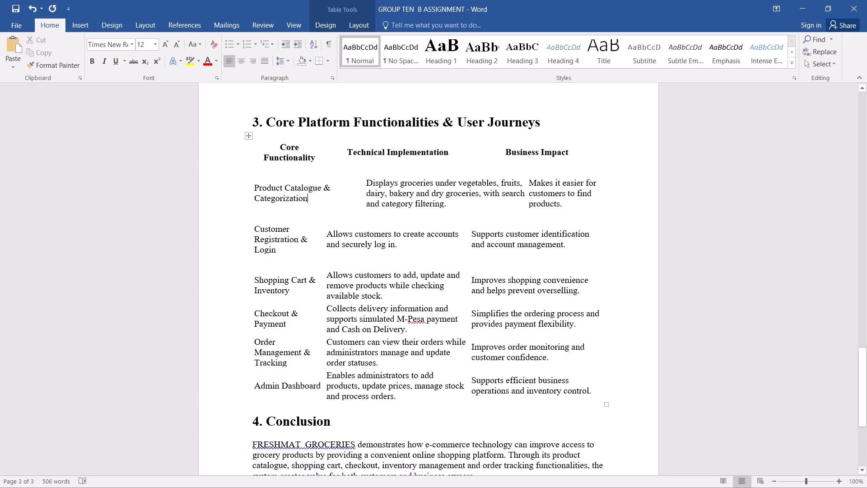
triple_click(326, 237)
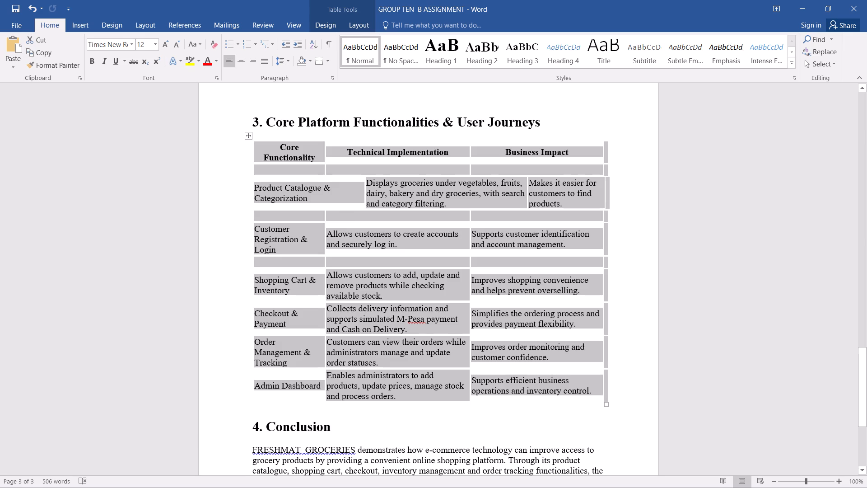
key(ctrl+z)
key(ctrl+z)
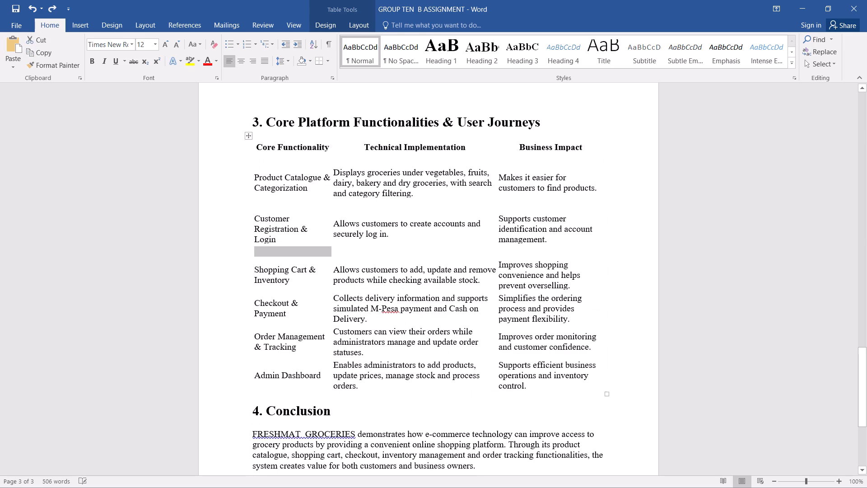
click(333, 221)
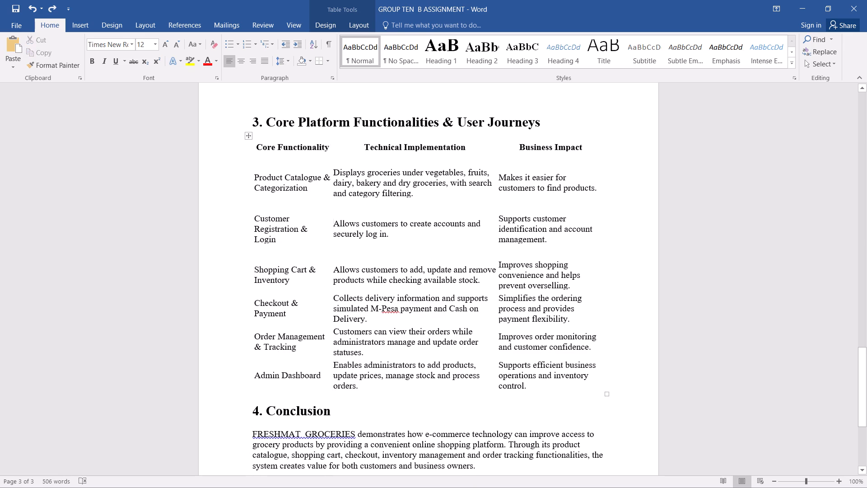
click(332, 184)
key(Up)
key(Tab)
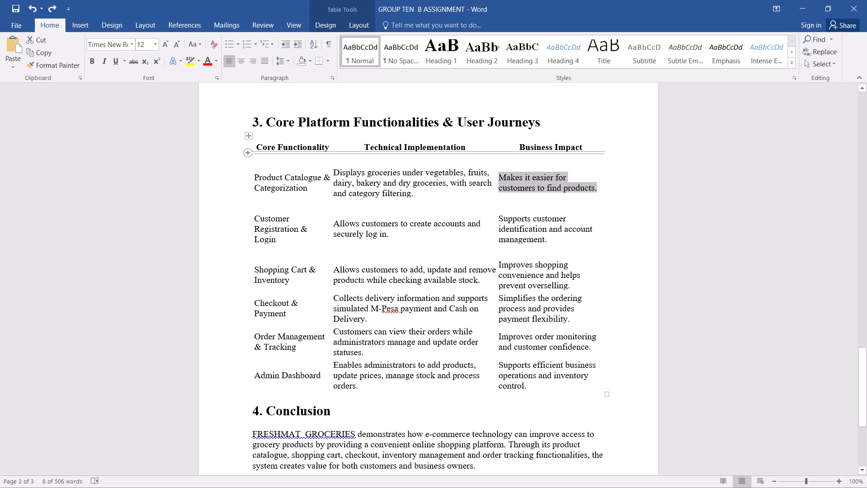
Draw a solid border line along the top edge of the core functionalities table with the Draw Table tool.
drag(253, 145, 392, 261)
scroll(253, 145, right, 1)
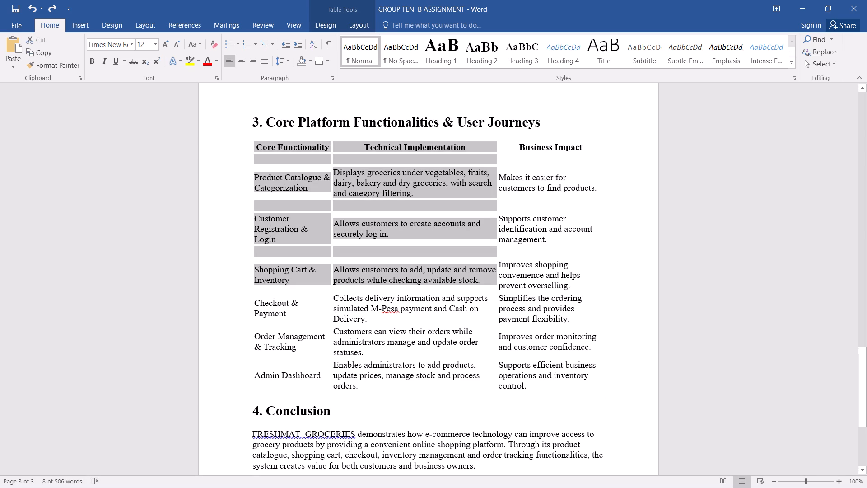
drag(392, 261, 553, 366)
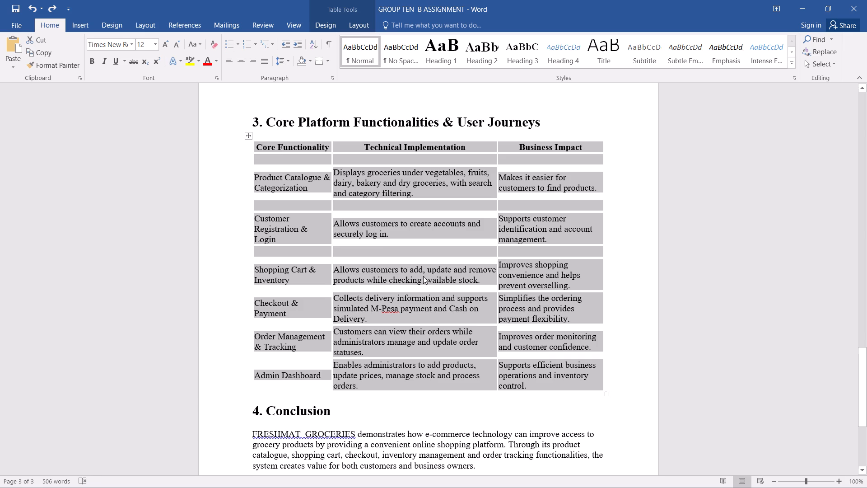
click(88, 27)
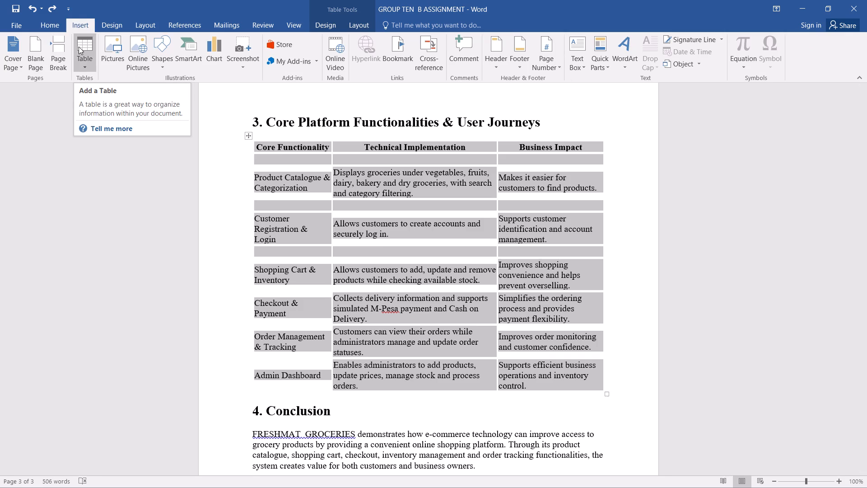
click(80, 64)
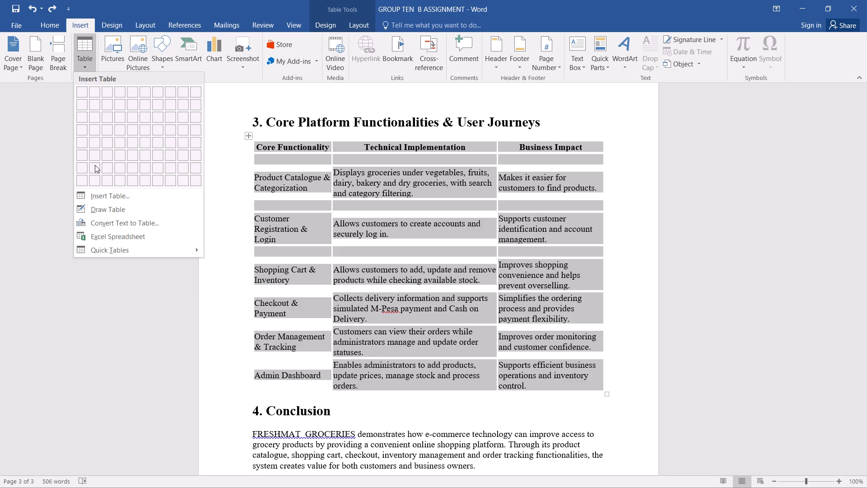
click(109, 205)
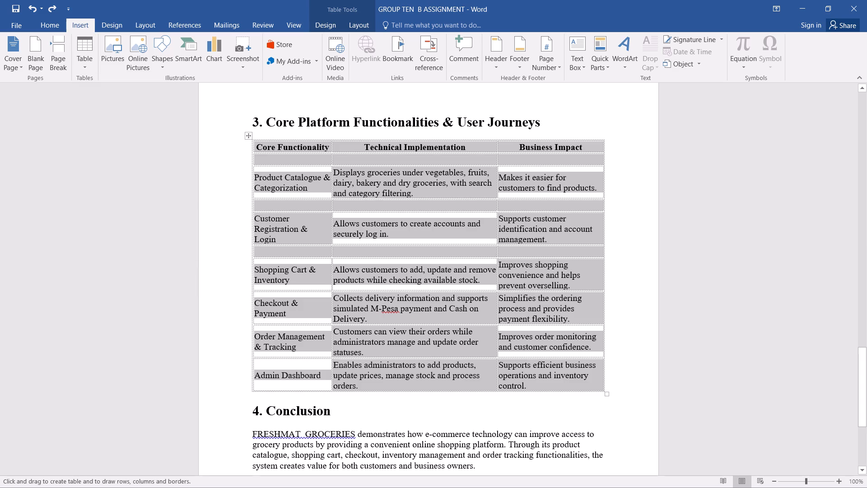
drag(251, 141, 561, 135)
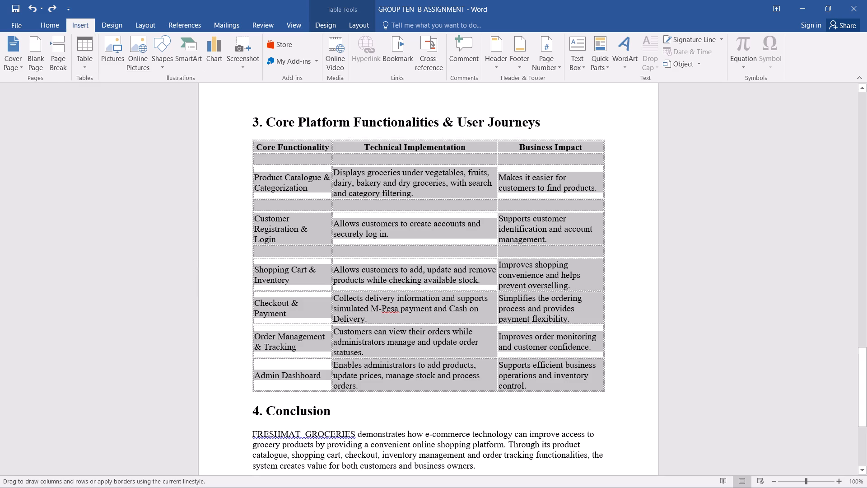
drag(561, 135, 601, 137)
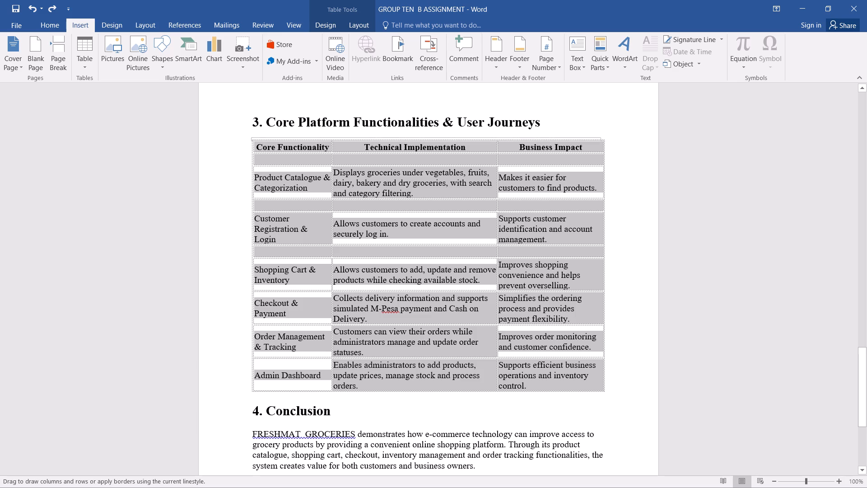
drag(601, 137, 604, 140)
click(605, 138)
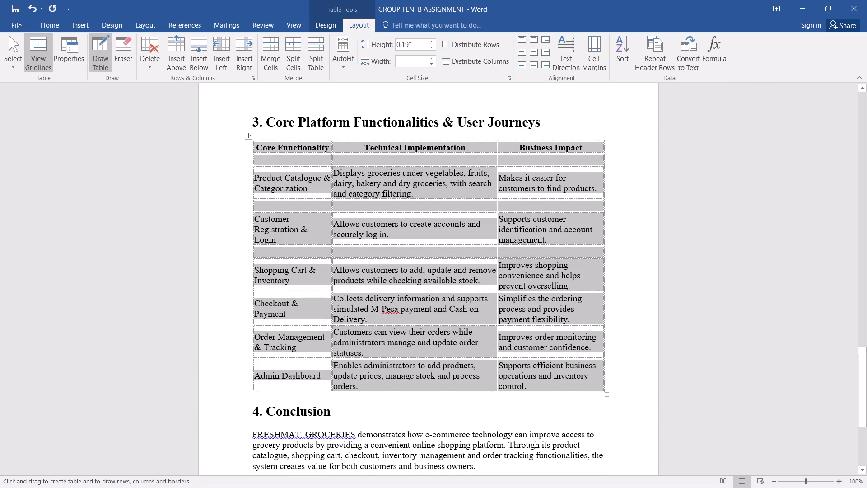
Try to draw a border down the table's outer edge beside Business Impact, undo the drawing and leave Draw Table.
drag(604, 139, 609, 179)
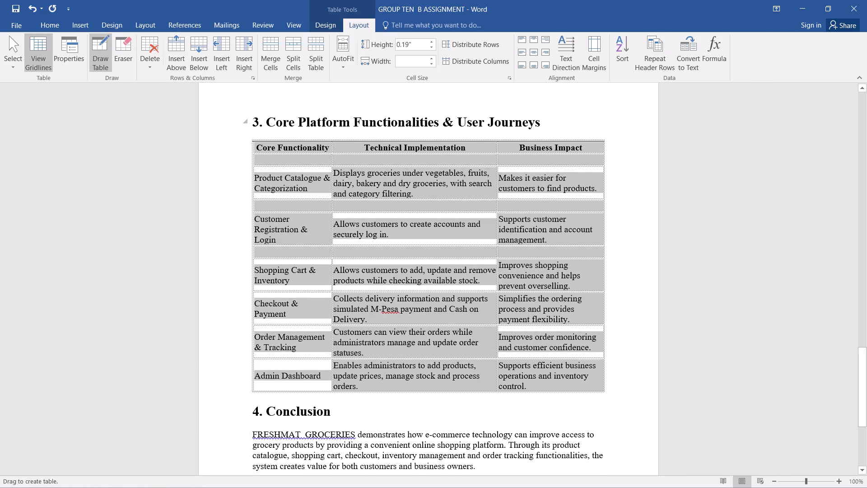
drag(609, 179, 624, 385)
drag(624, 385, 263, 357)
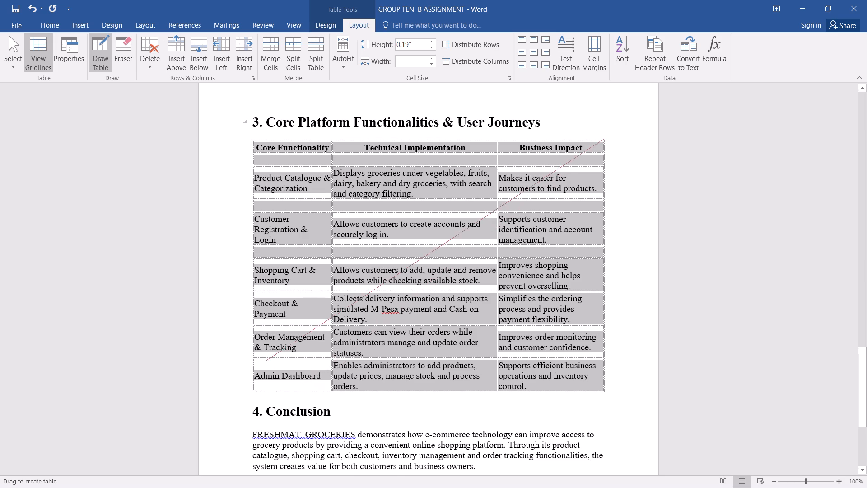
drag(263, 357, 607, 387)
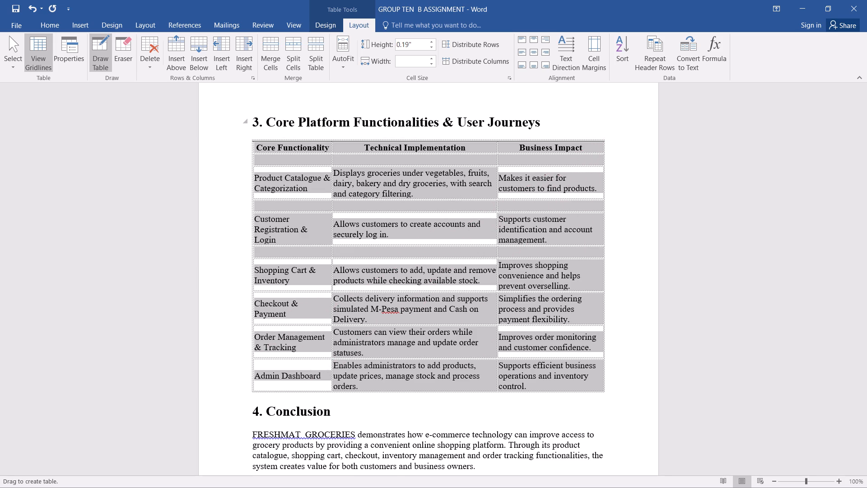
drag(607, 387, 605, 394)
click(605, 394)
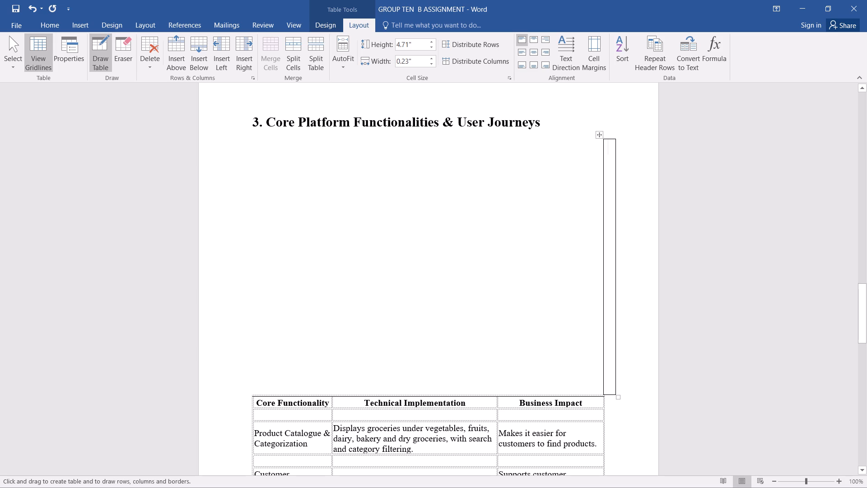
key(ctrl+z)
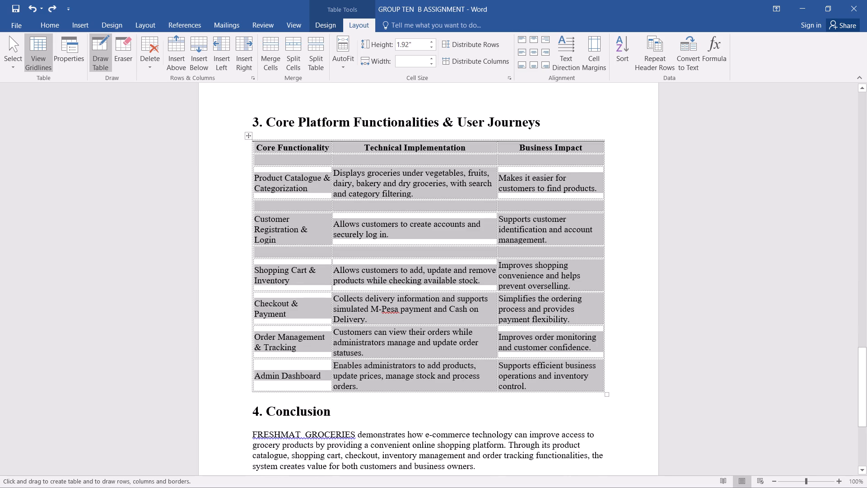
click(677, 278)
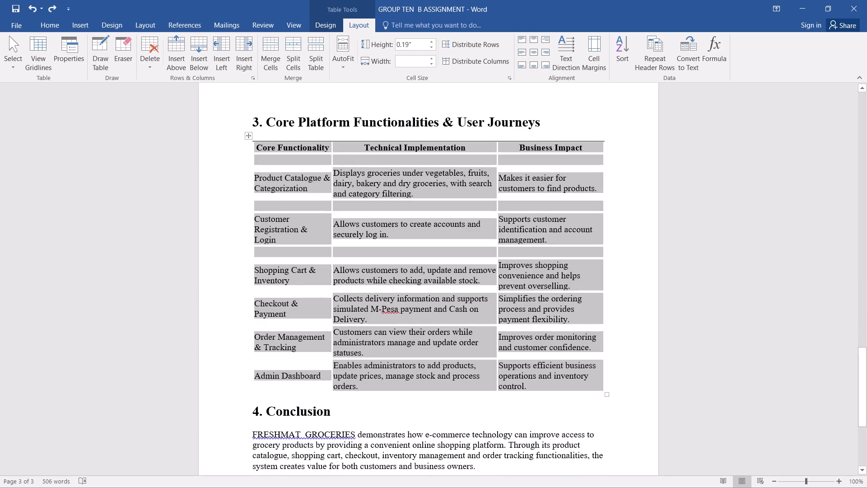
Delete the extra space between FRESHMAT and GROCERIES in the first paragraph of the Conclusion.
scroll(426, 276, down, 1)
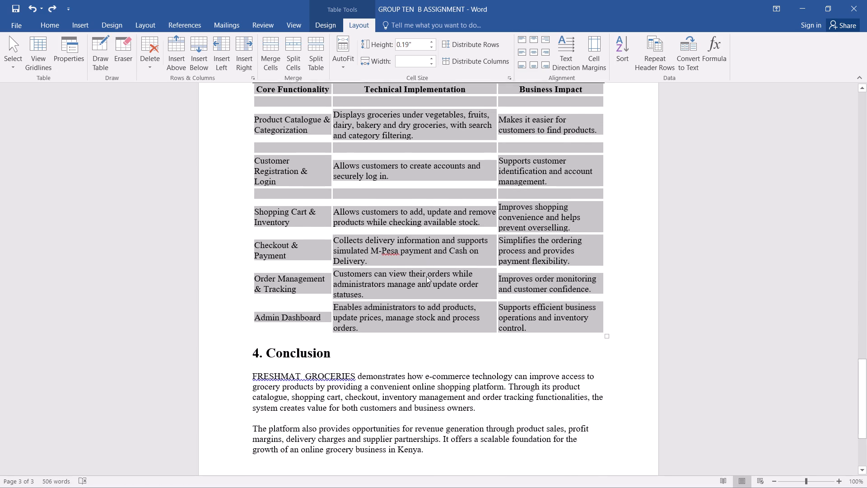
scroll(426, 276, down, 1)
click(390, 245)
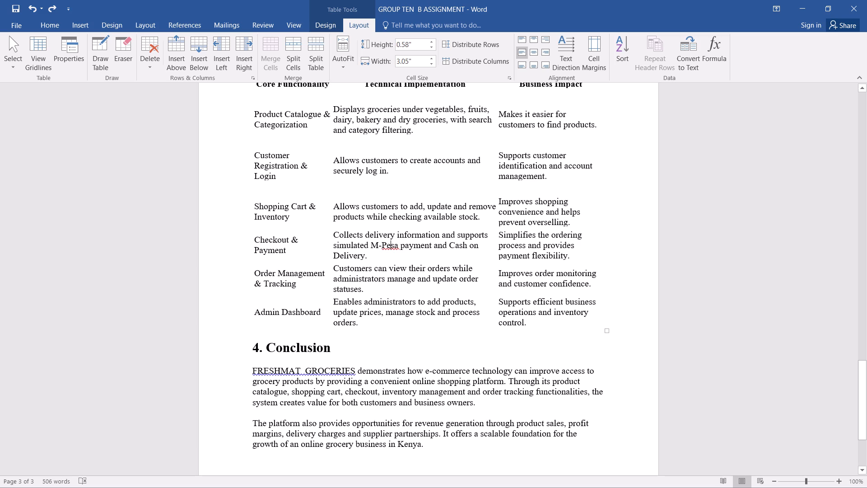
right_click(391, 250)
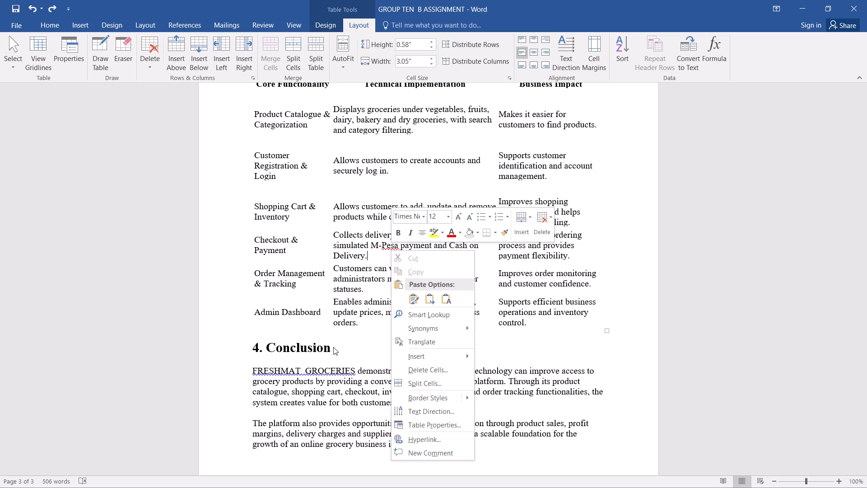
double_click(305, 372)
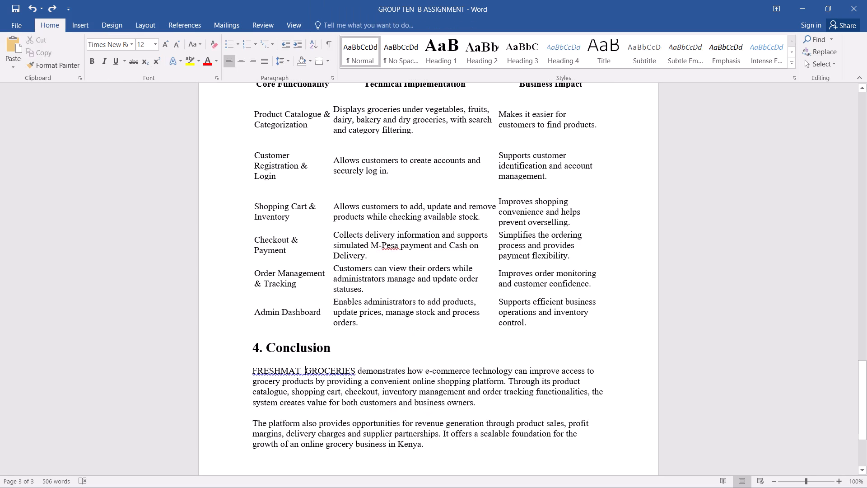
click(305, 372)
key(BackSpace)
scroll(345, 283, up, 1)
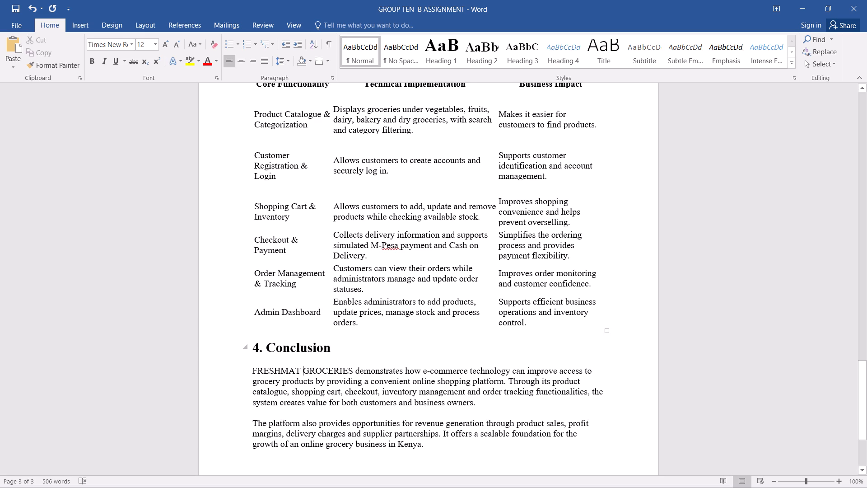
Review the core functionalities table and the Conclusion on the last page of the assignment.
scroll(344, 331, up, 1)
ctrl+scroll(303, 347, down, 1)
ctrl+scroll(303, 347, up, 1)
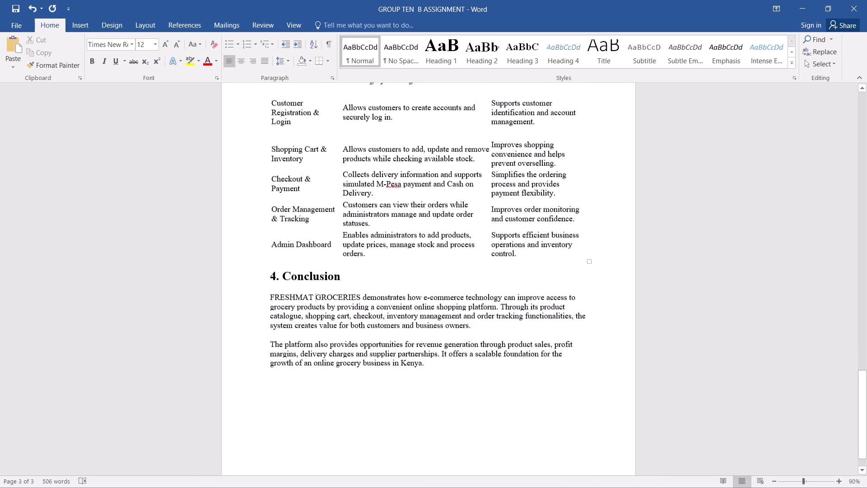
scroll(303, 317, up, 2)
scroll(303, 317, down, 1)
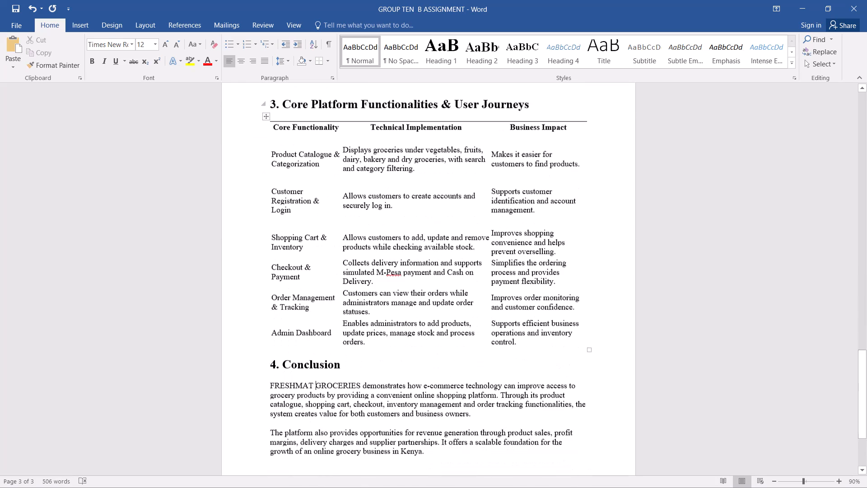
scroll(303, 317, down, 3)
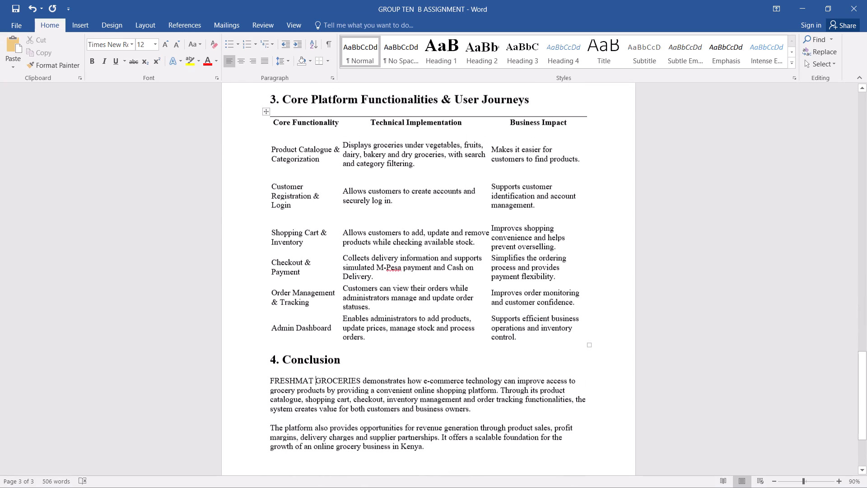
scroll(303, 317, down, 1)
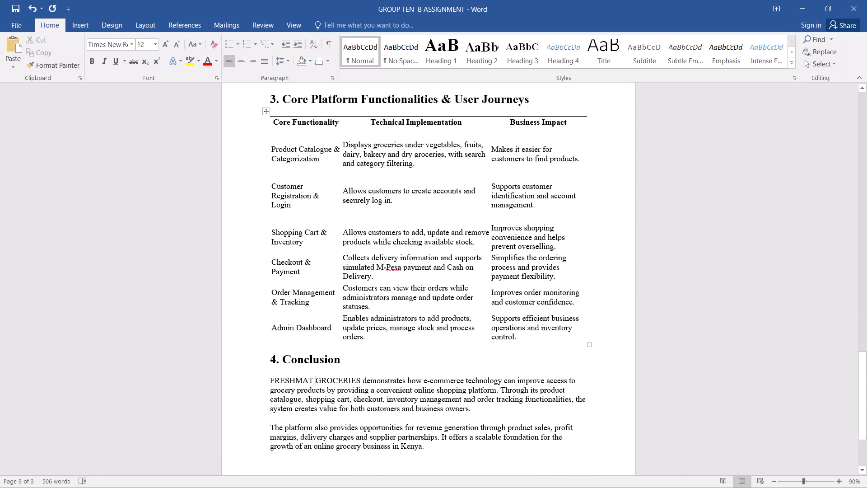
scroll(307, 263, up, 1)
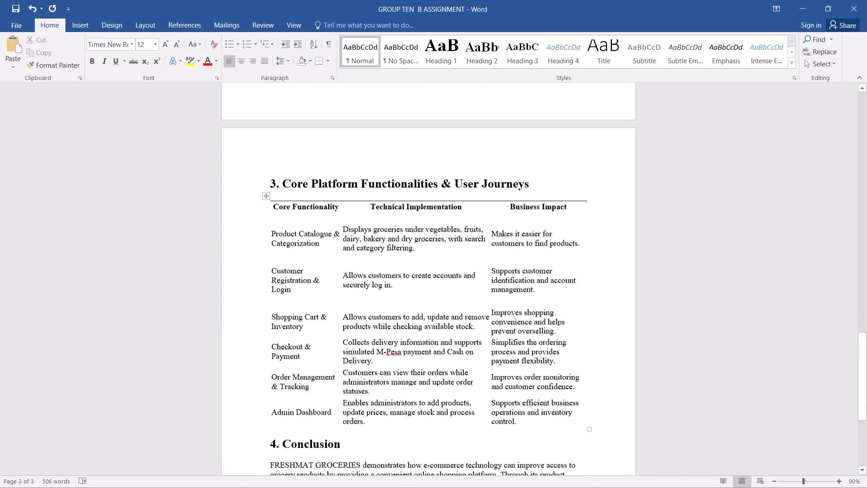
scroll(307, 263, up, 6)
scroll(307, 263, down, 1)
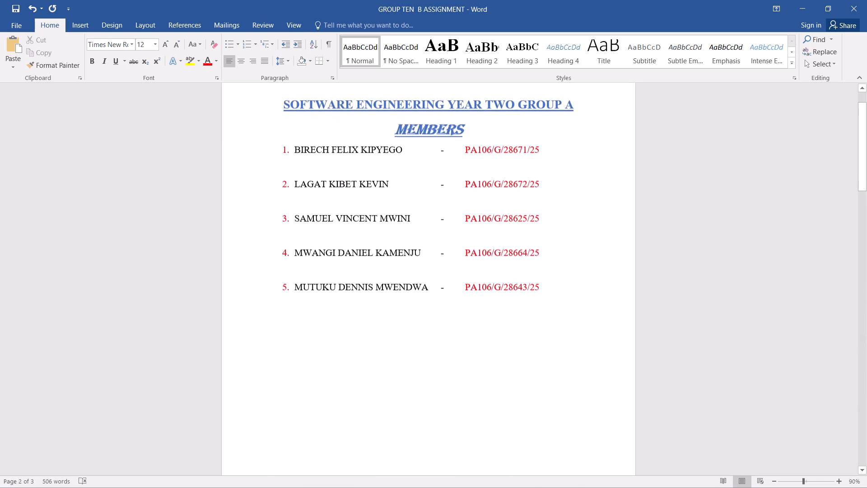
scroll(307, 263, down, 4)
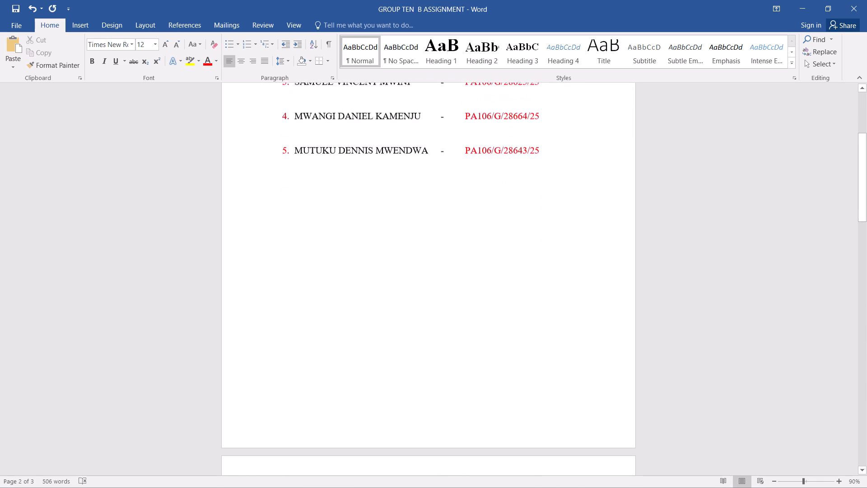
scroll(307, 263, down, 4)
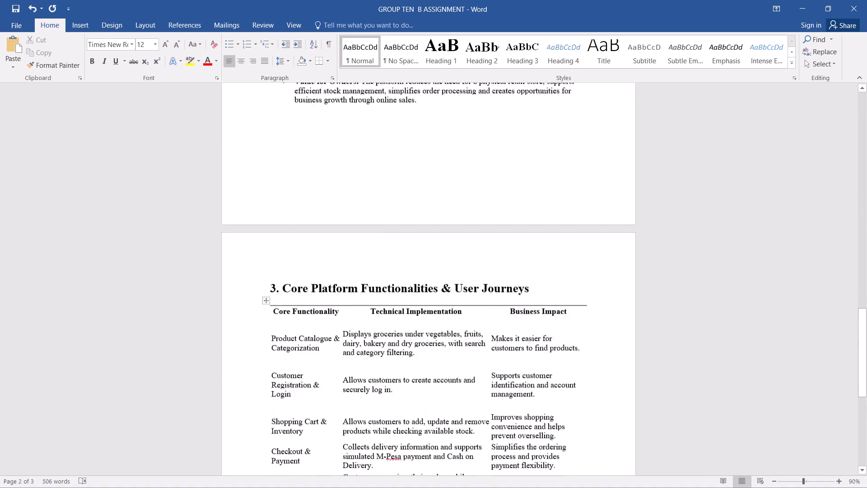
scroll(307, 263, down, 3)
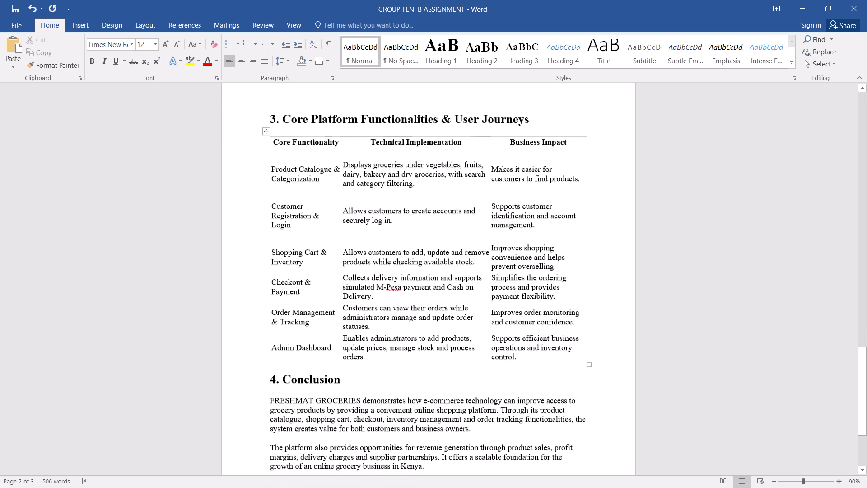
scroll(307, 263, down, 1)
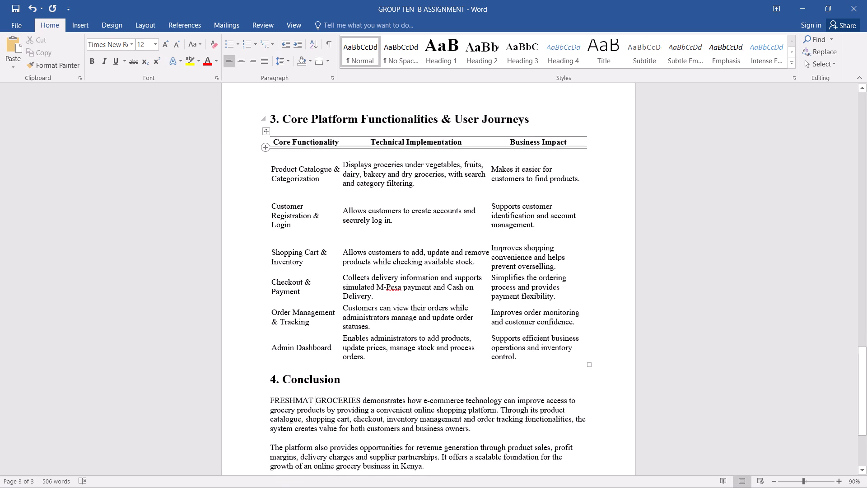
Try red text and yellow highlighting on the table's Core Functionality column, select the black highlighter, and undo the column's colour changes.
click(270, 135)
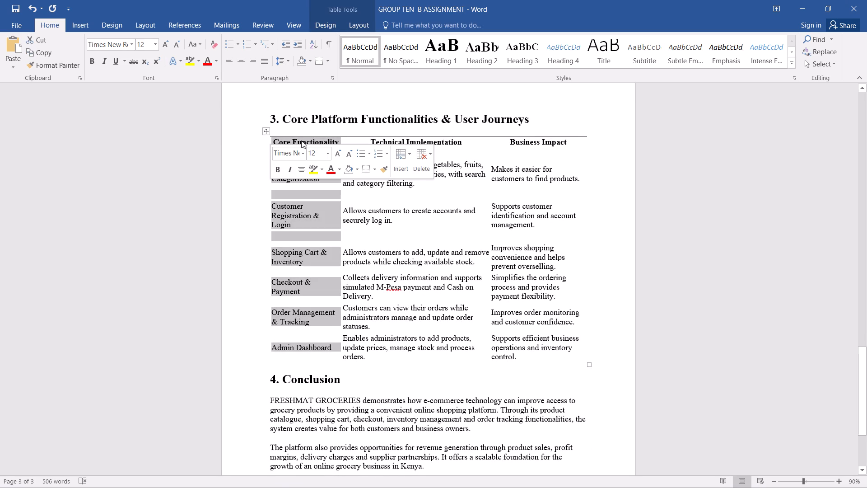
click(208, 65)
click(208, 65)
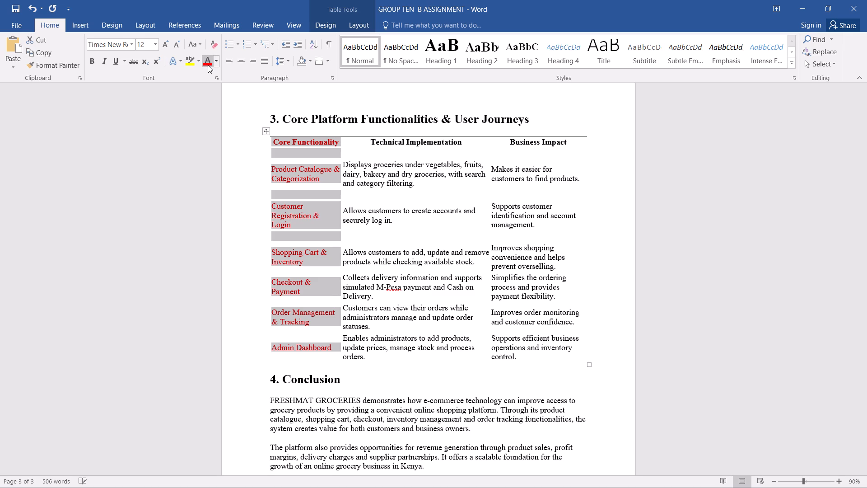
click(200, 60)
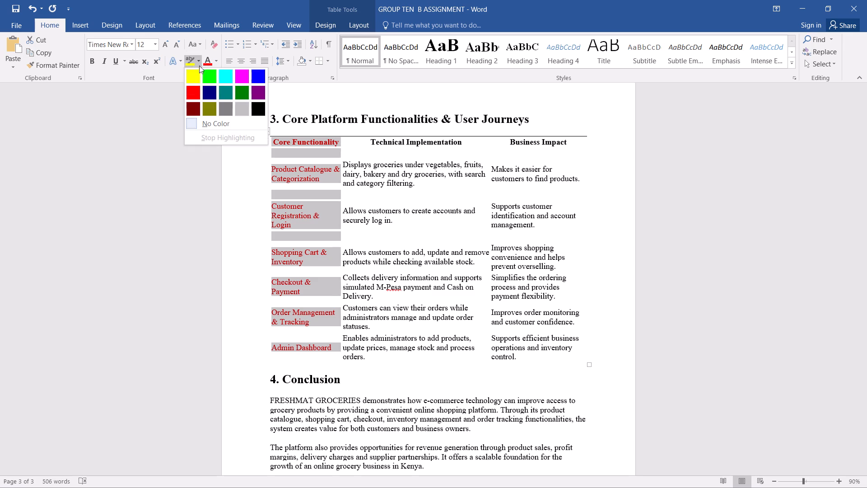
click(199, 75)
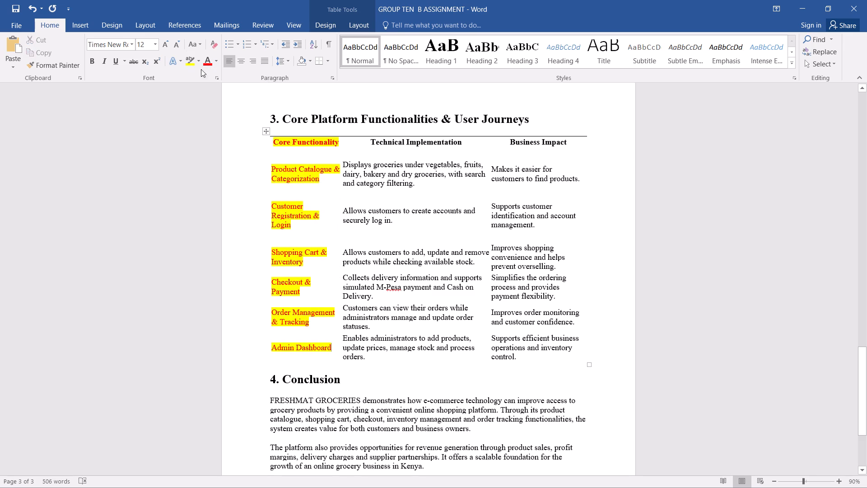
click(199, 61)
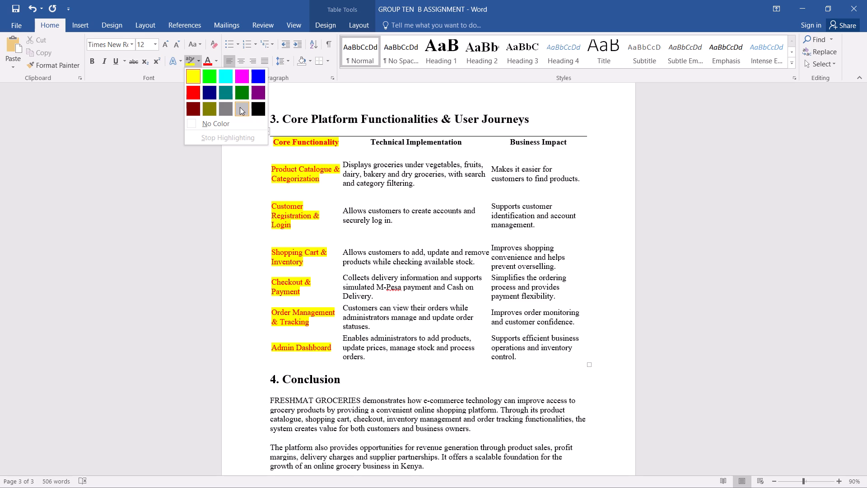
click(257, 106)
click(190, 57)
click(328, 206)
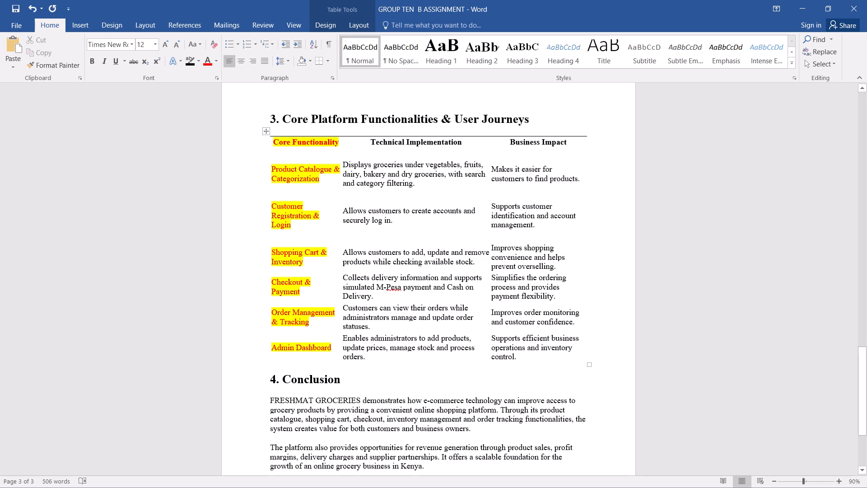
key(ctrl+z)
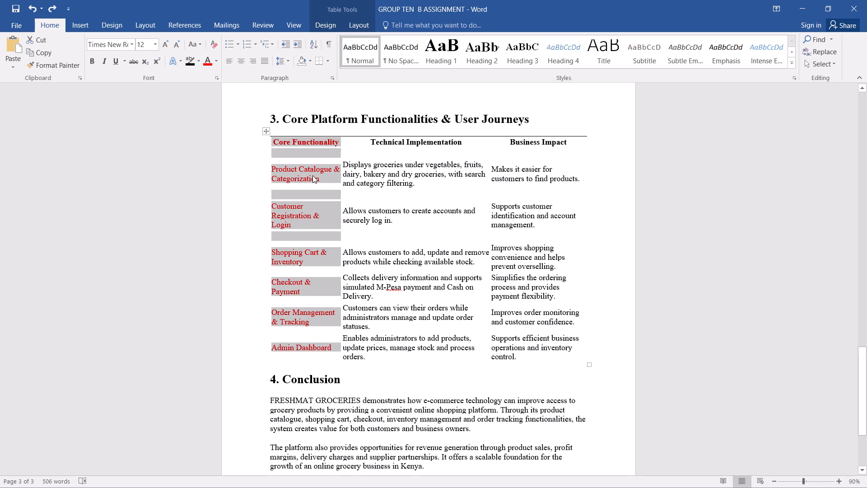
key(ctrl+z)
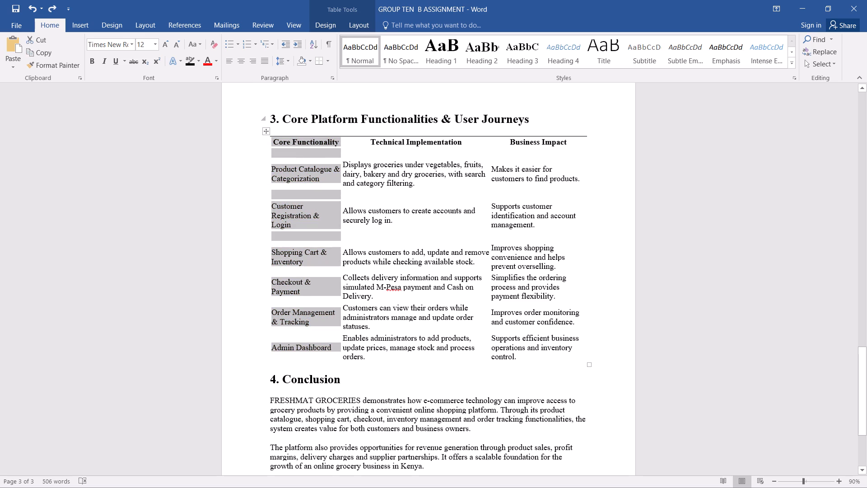
Insert an empty row below the Product Catalogue & Categorization row in the core functionalities table.
double_click(374, 171)
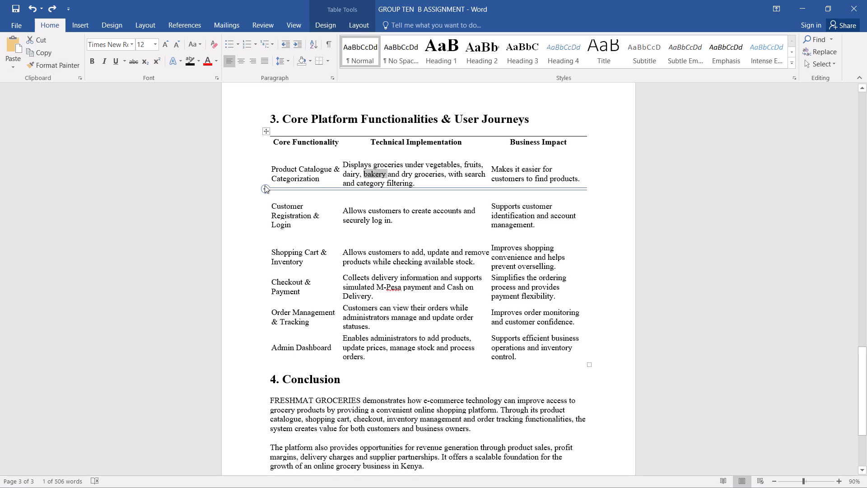
double_click(265, 185)
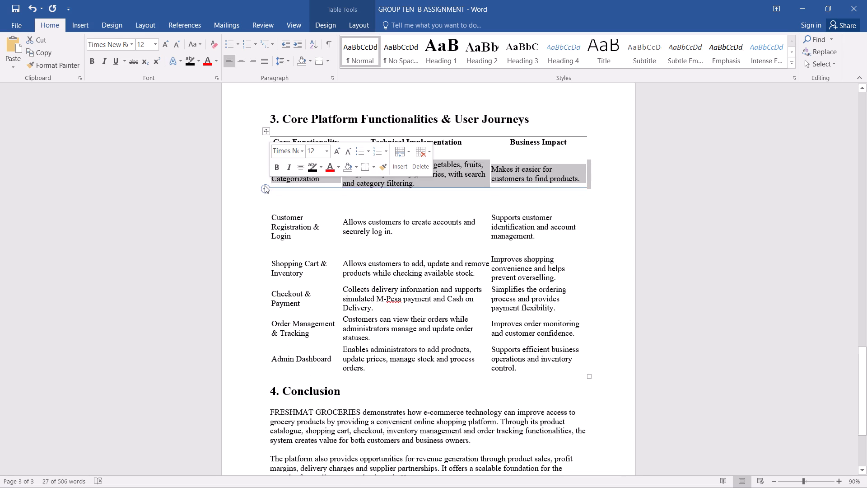
Insert an empty row above the Product Catalogue & Categorization row in the core functionalities table.
click(397, 150)
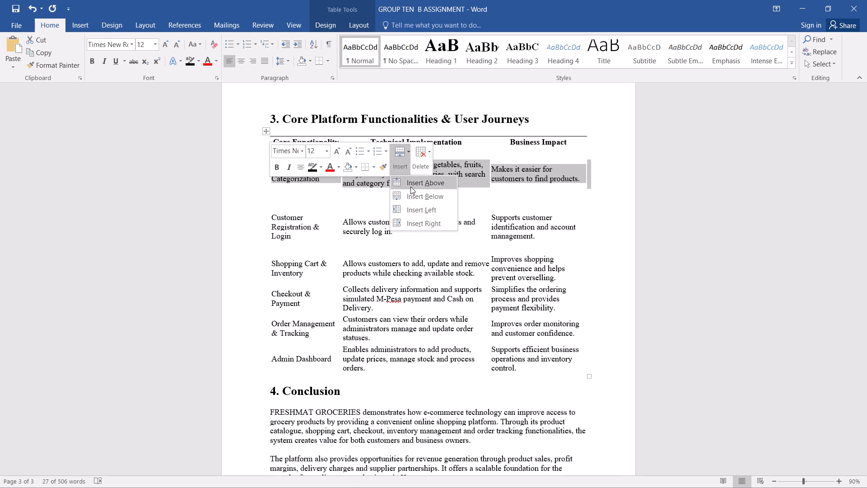
click(410, 187)
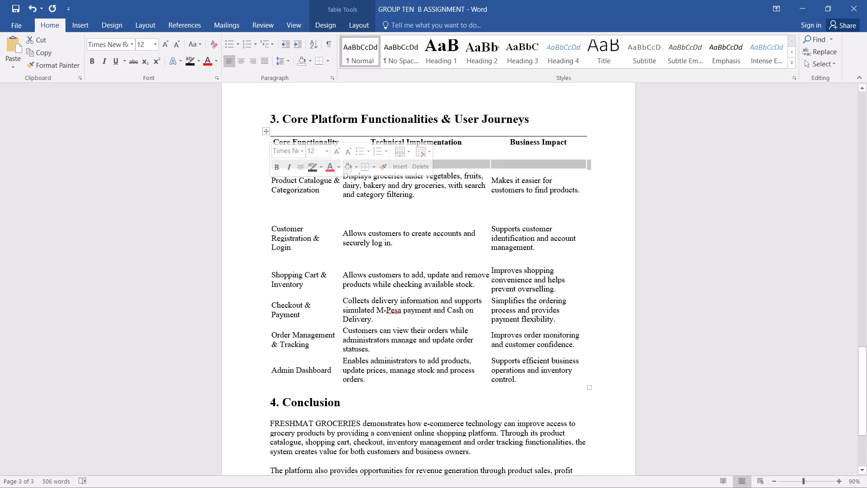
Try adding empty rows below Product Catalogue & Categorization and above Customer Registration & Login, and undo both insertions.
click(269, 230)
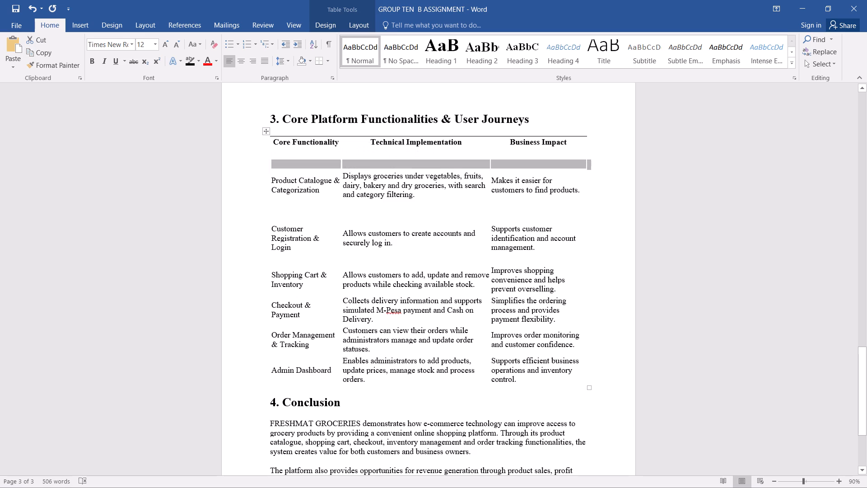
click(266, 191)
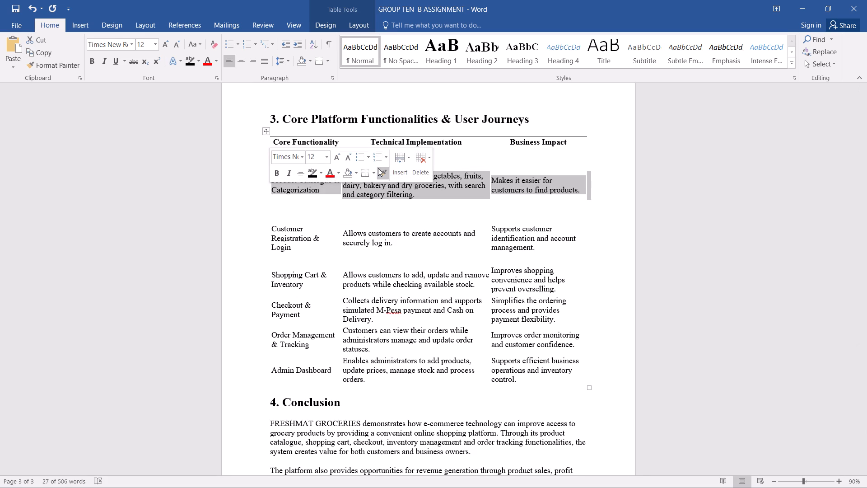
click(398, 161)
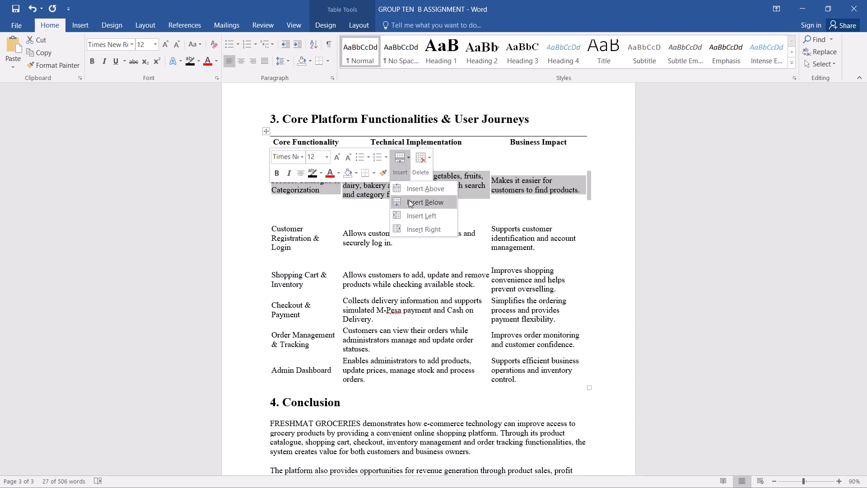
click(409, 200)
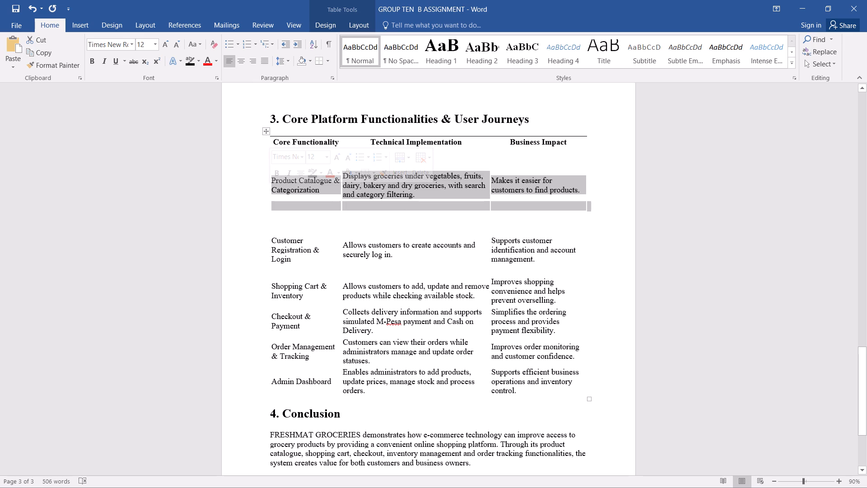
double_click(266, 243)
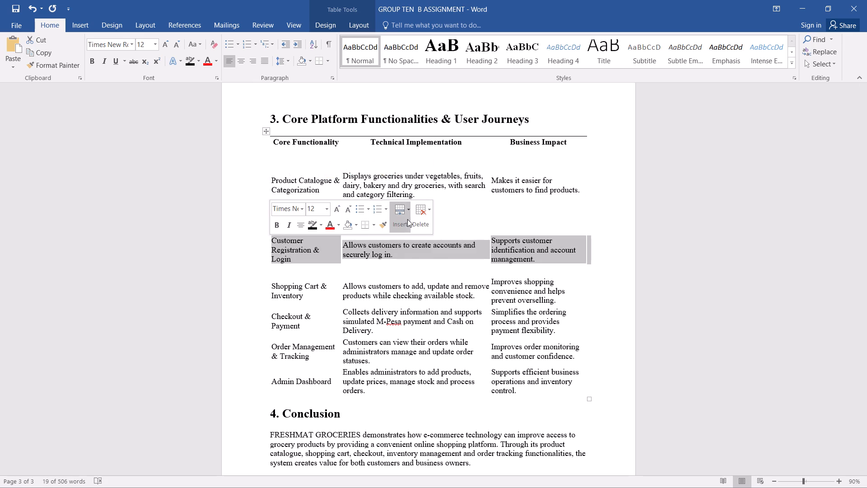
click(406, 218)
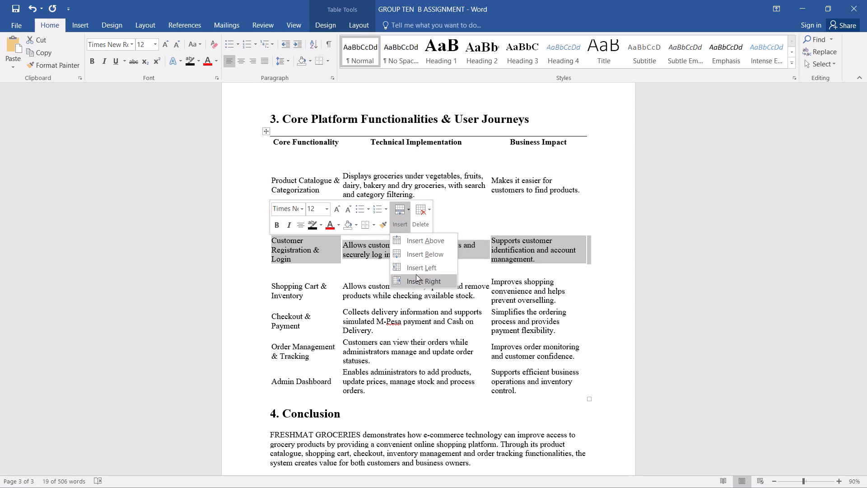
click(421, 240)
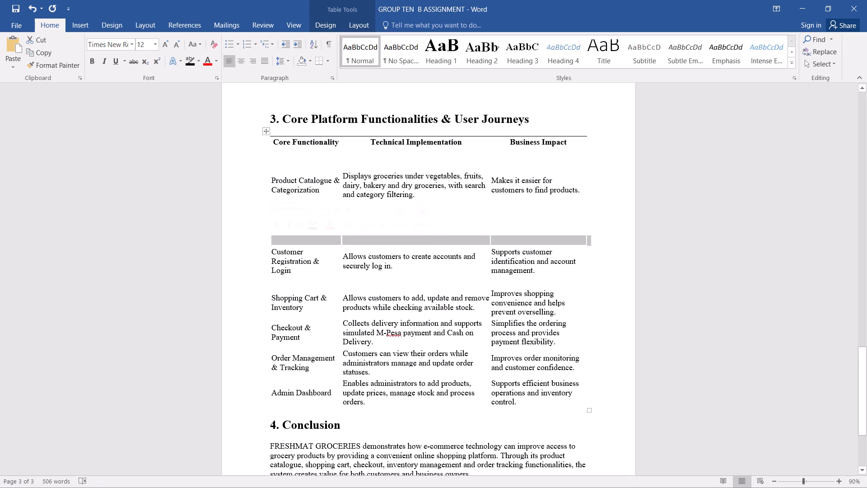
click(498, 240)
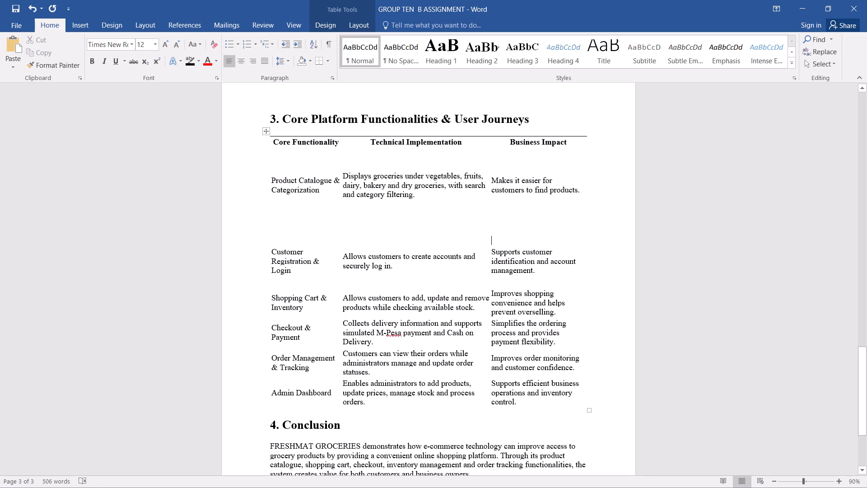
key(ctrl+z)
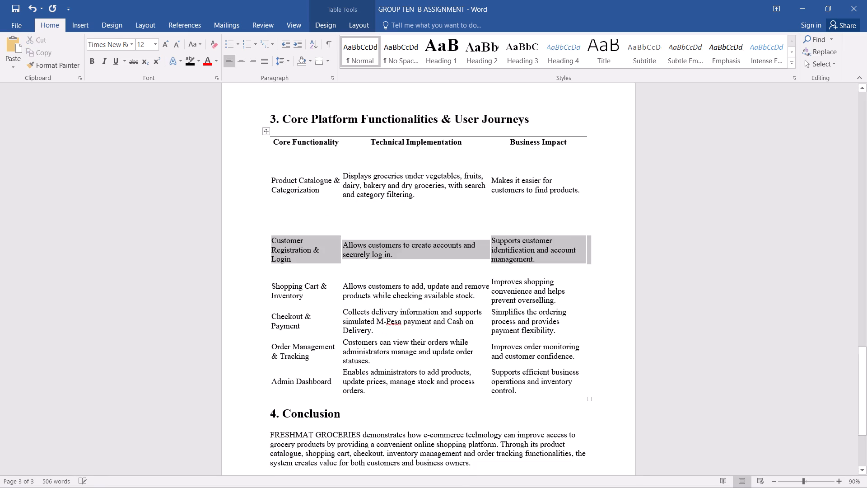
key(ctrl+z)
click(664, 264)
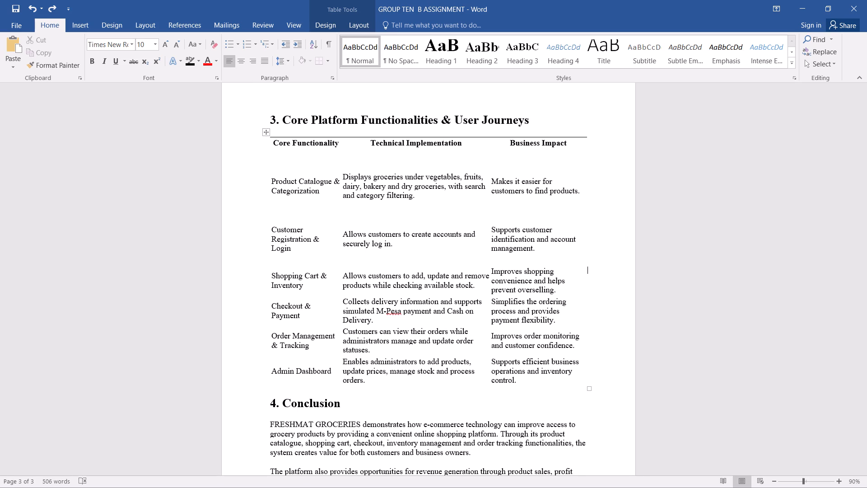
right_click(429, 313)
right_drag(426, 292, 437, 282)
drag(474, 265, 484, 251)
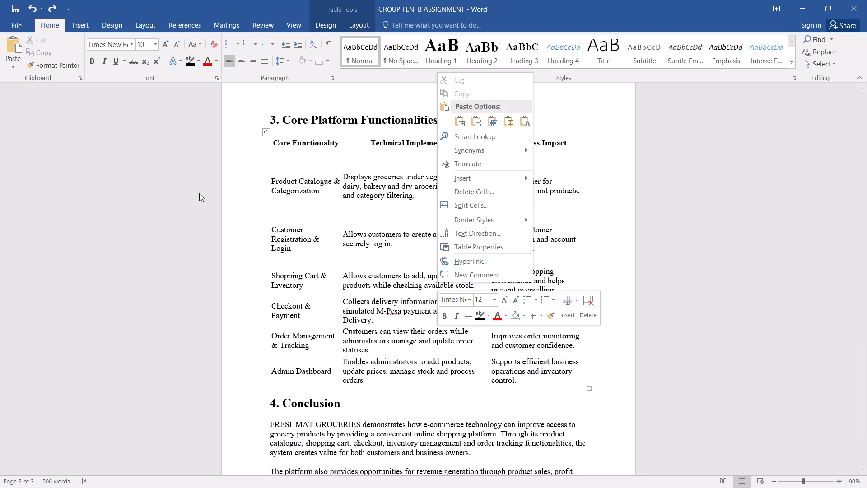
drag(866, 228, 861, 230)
Look through the assignment from the FRESHMAT GROCERIES title and project overview to the core functionalities table and conclusion.
scroll(346, 270, up, 2)
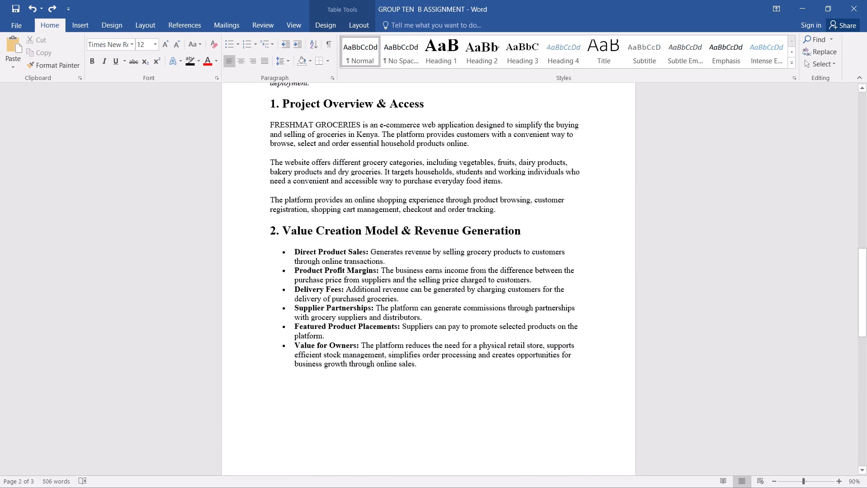
scroll(367, 252, up, 15)
scroll(373, 262, down, 8)
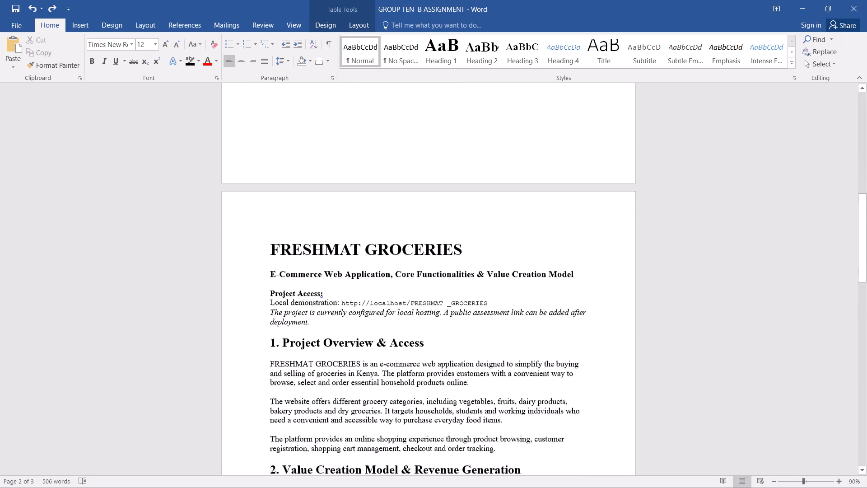
scroll(370, 268, down, 20)
scroll(370, 268, down, 3)
scroll(365, 271, up, 4)
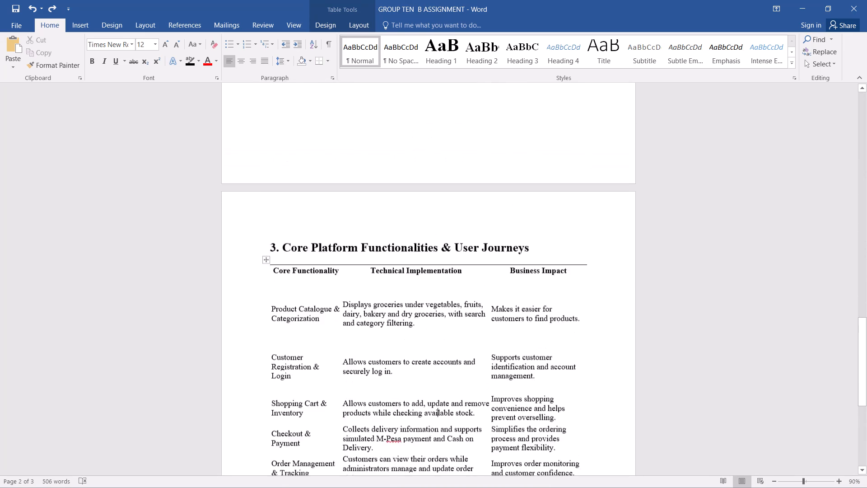
scroll(365, 270, down, 8)
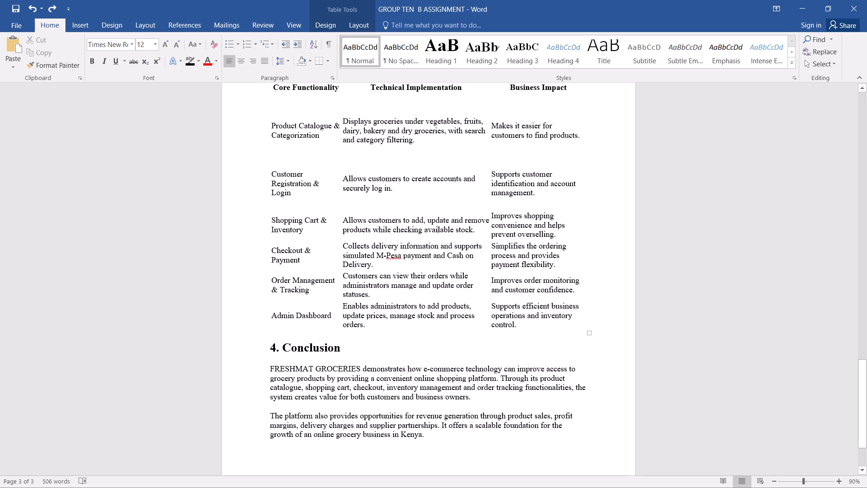
scroll(320, 116, up, 1)
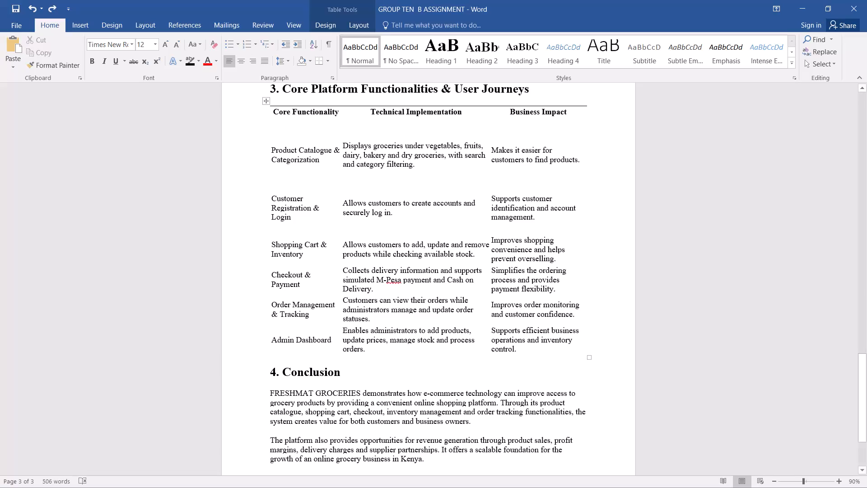
Add an empty row below the Admin Dashboard row at the end of the core functionalities table.
click(275, 362)
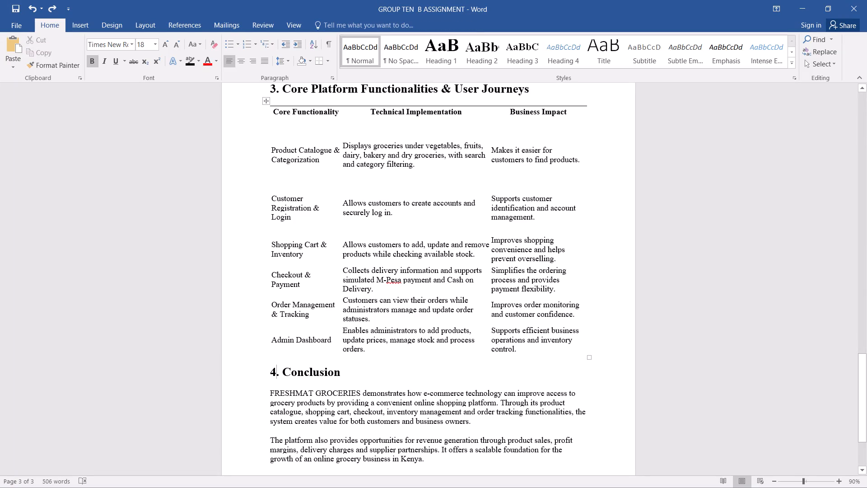
key(Left)
key(Left)
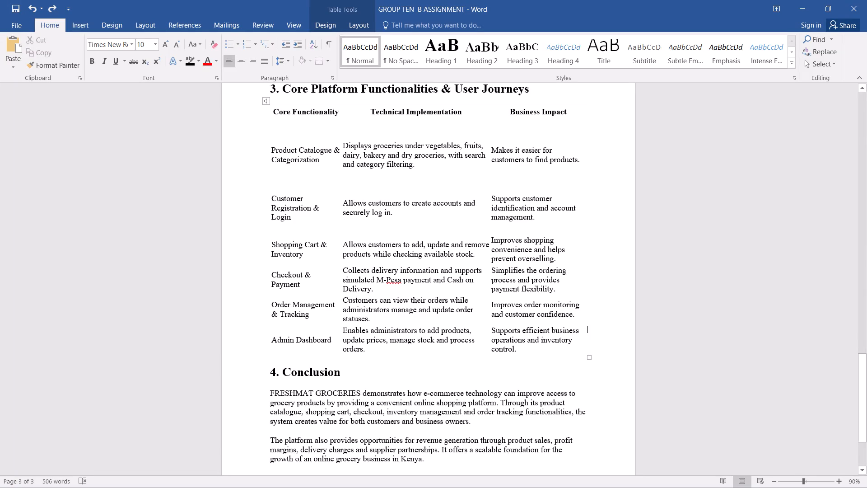
key(Return)
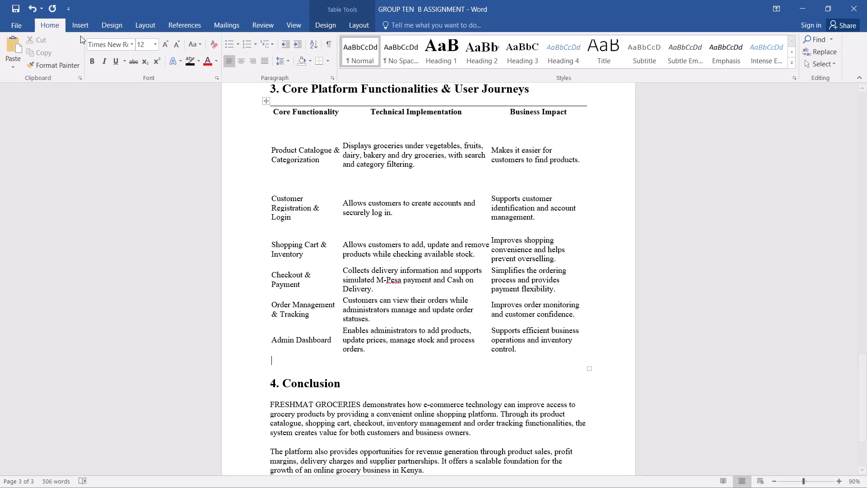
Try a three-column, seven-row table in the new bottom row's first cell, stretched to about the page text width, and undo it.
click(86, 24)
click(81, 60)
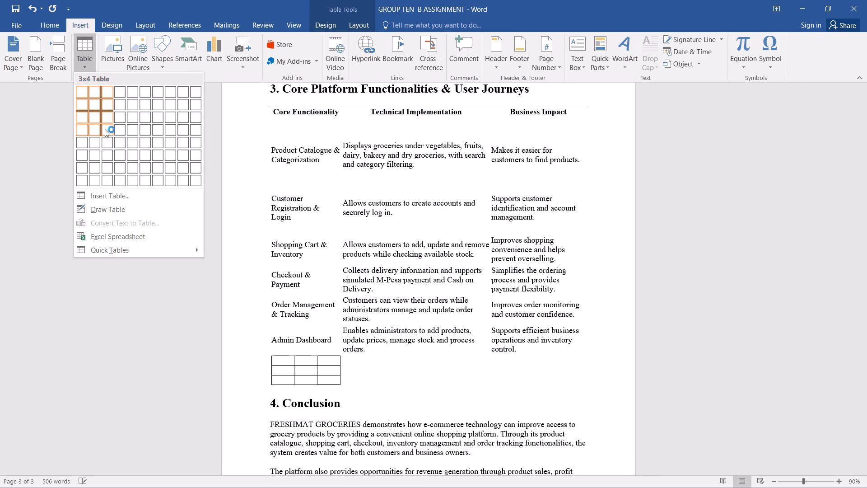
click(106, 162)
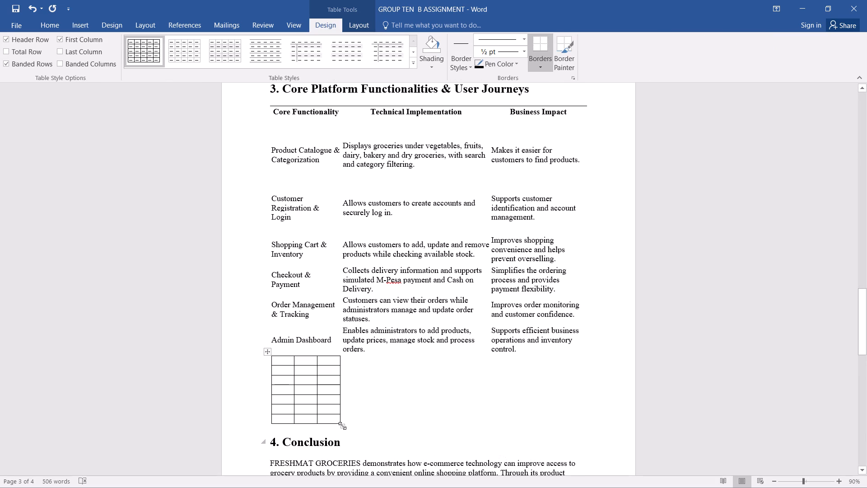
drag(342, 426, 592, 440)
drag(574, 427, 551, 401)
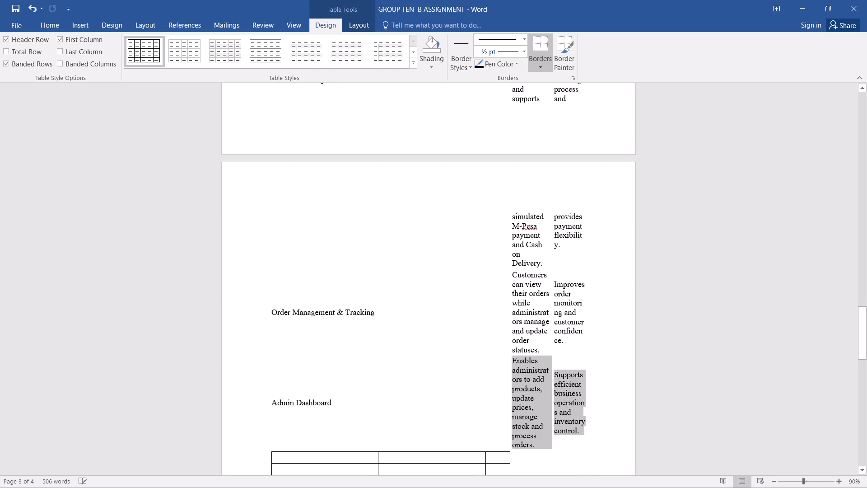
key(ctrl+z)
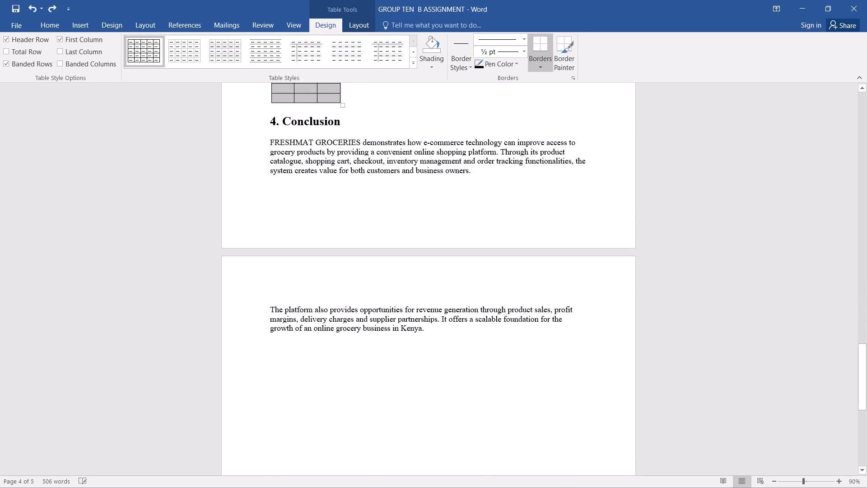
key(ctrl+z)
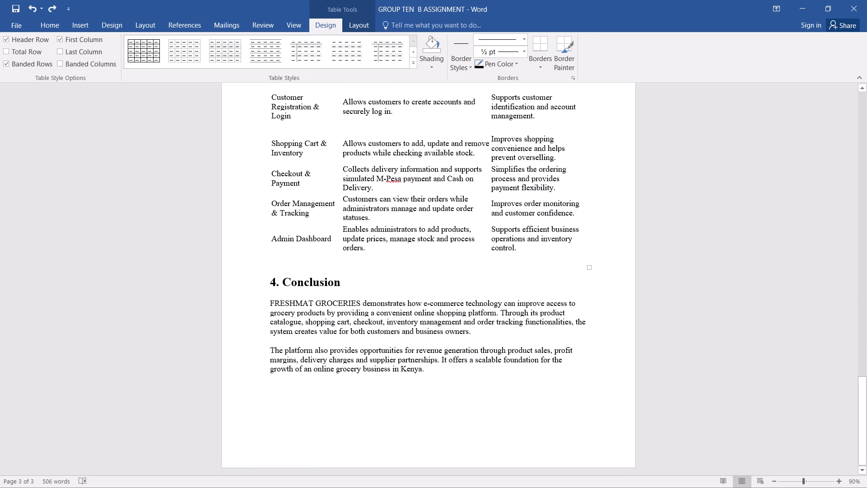
Review the layout of the value creation section, the core functionalities table and the conclusion.
scroll(425, 259, up, 5)
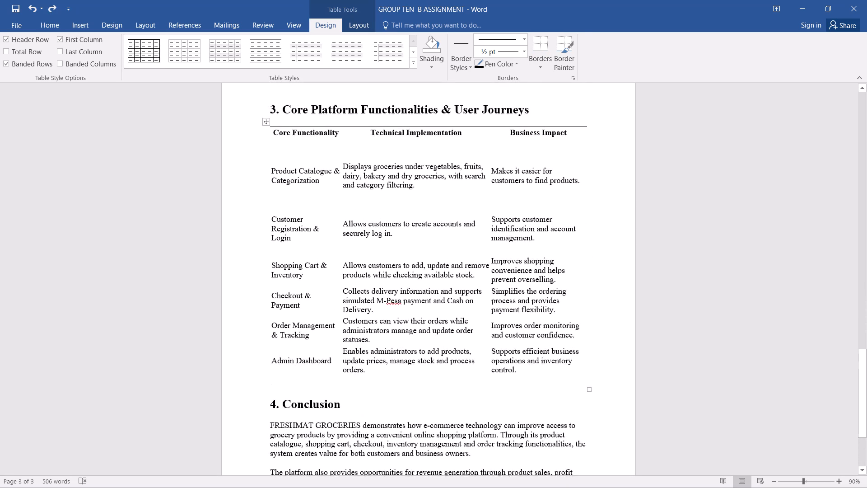
scroll(425, 259, up, 1)
scroll(424, 260, down, 1)
scroll(424, 261, up, 3)
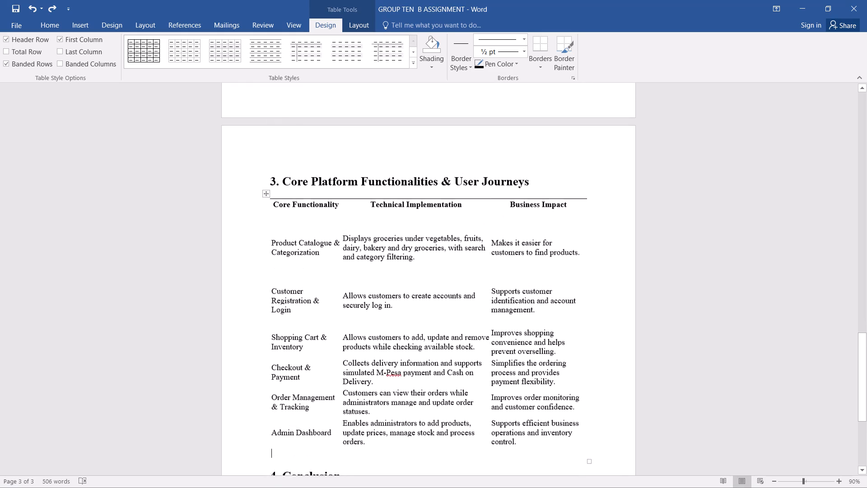
scroll(424, 261, up, 5)
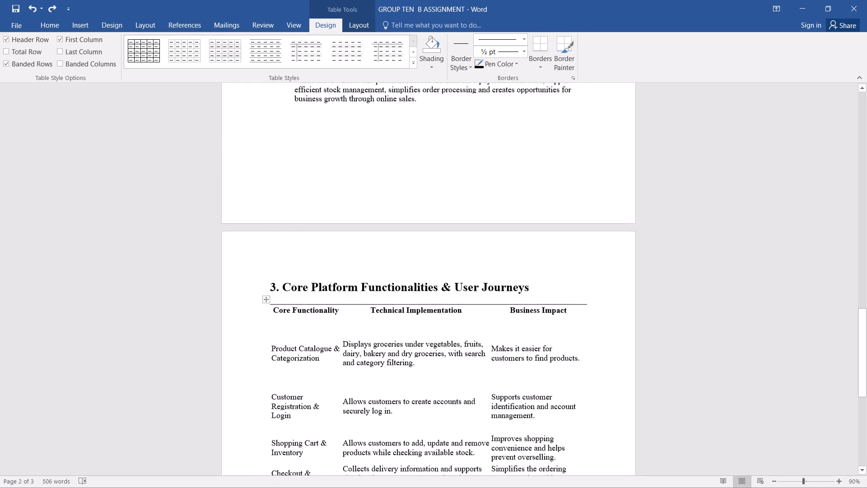
scroll(423, 263, up, 1)
scroll(314, 191, up, 2)
scroll(314, 191, down, 5)
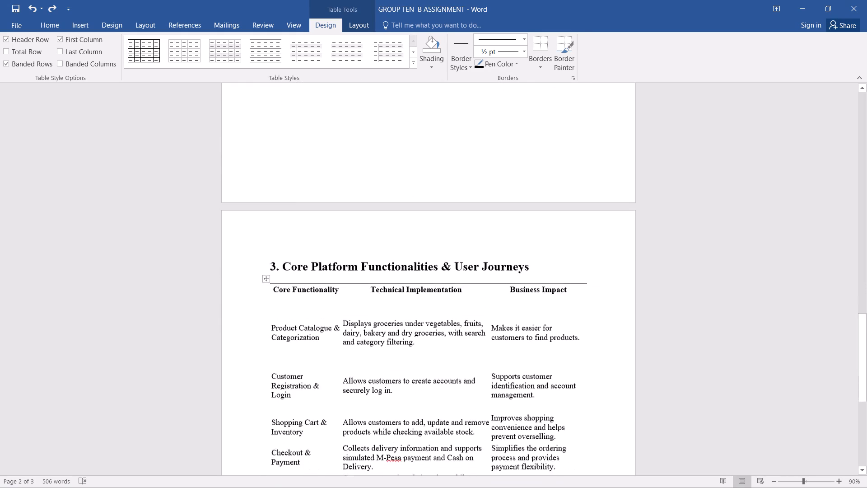
scroll(314, 192, down, 16)
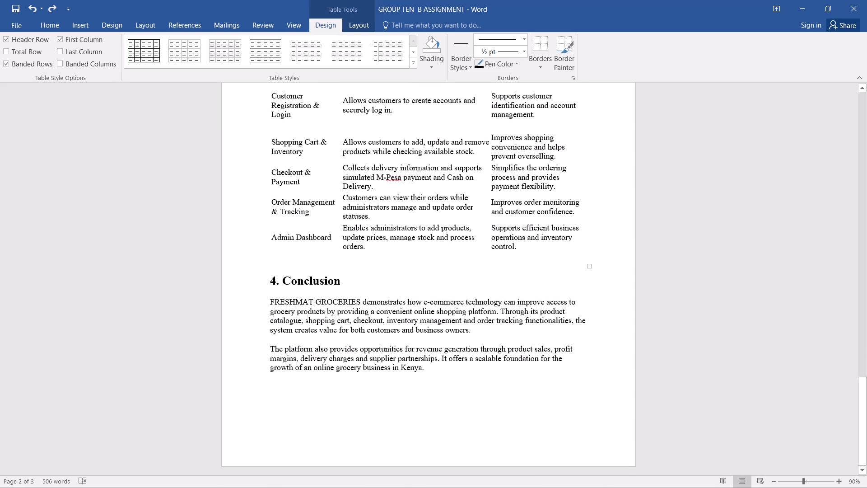
scroll(312, 200, down, 2)
scroll(312, 200, up, 1)
scroll(312, 200, down, 9)
scroll(311, 202, up, 8)
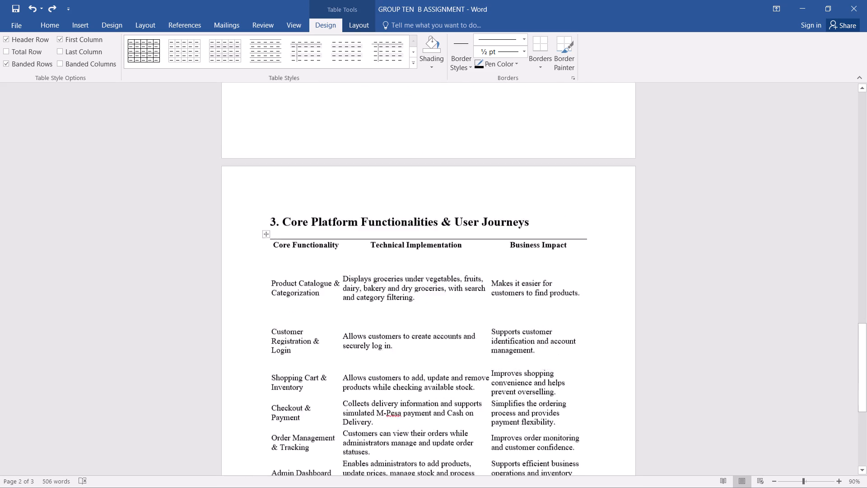
scroll(311, 202, up, 9)
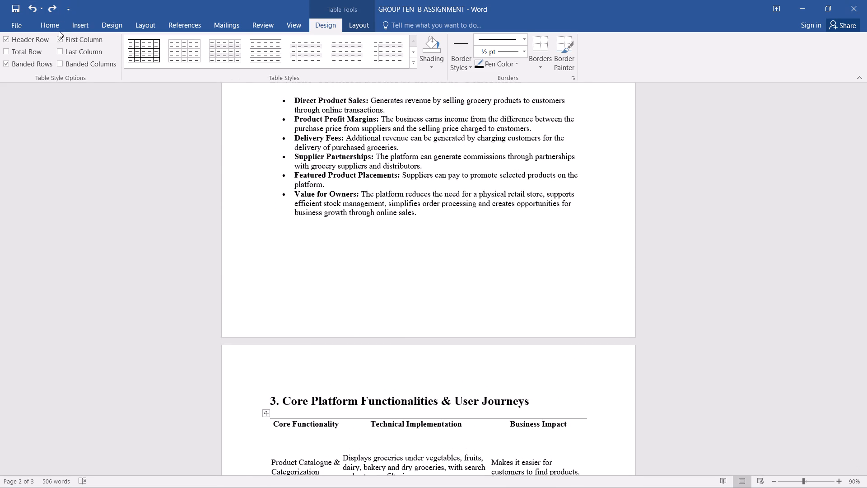
Create a new blank document and insert a table with three columns and seven rows.
key(ctrl+n)
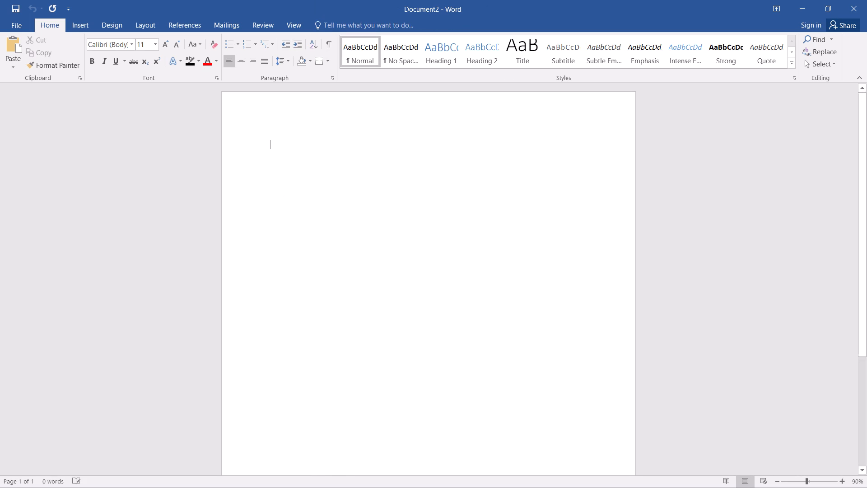
click(84, 22)
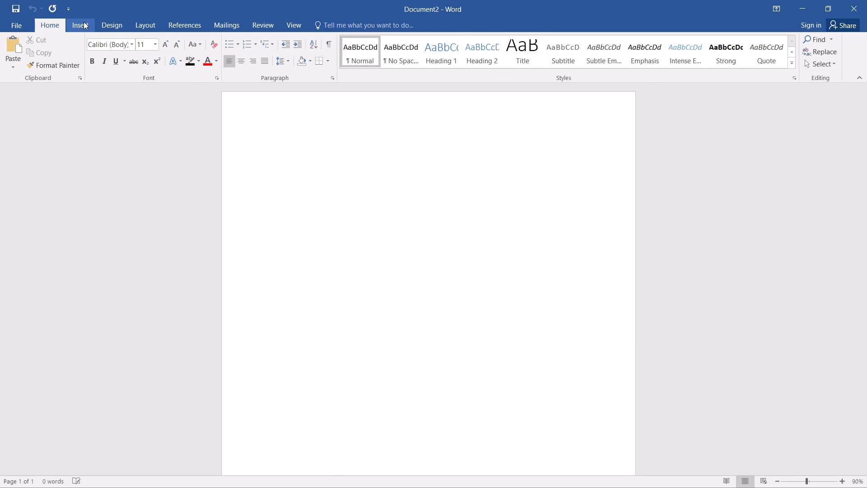
click(91, 60)
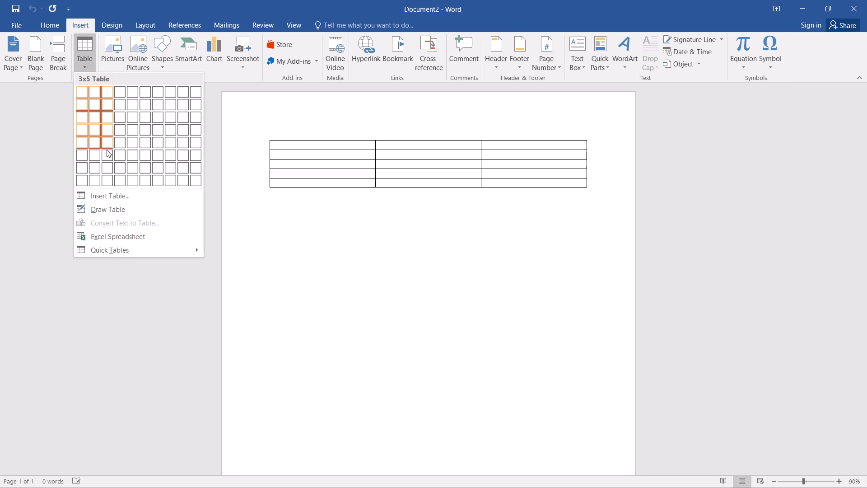
click(109, 167)
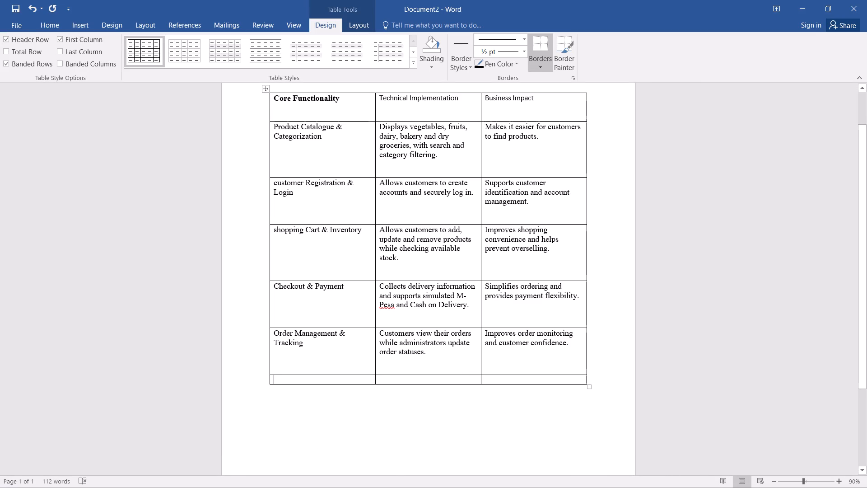
key(ctrl+v)
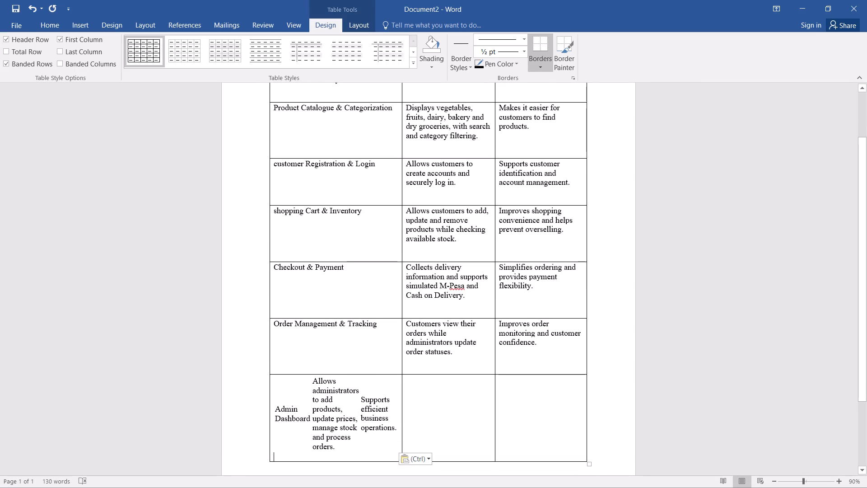
Move the text "Allows administrators to add products, update prices, manage stock and process orders." into the Technical Implementation cell of the Admin Dashboard row.
drag(312, 379, 318, 380)
drag(318, 380, 336, 422)
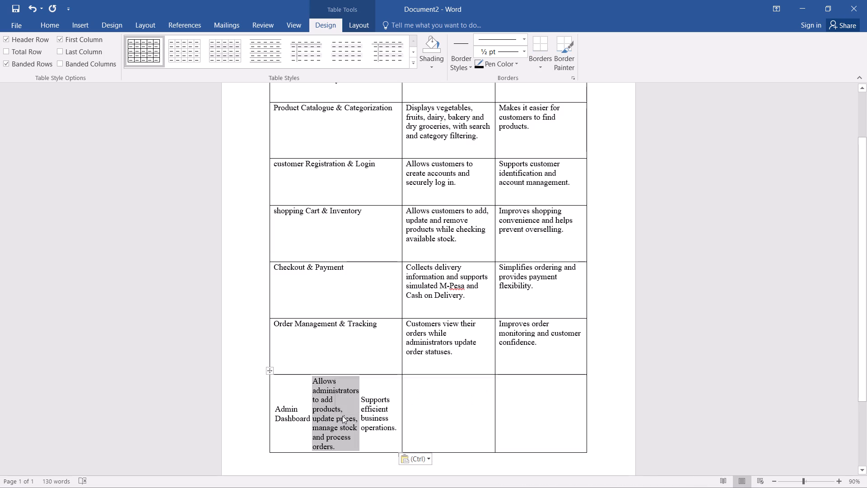
key(ctrl+x)
click(415, 379)
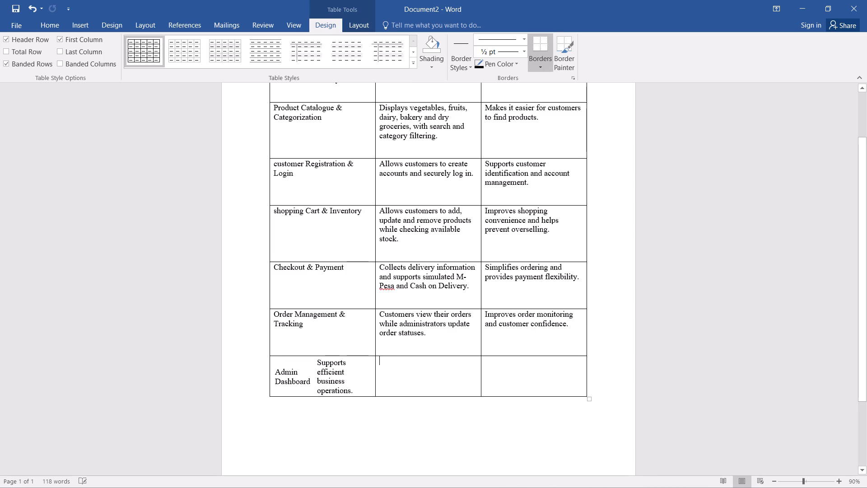
key(ctrl+v)
Move the text "Supports efficient business operations." into the Business Impact cell of the Admin Dashboard row.
double_click(327, 359)
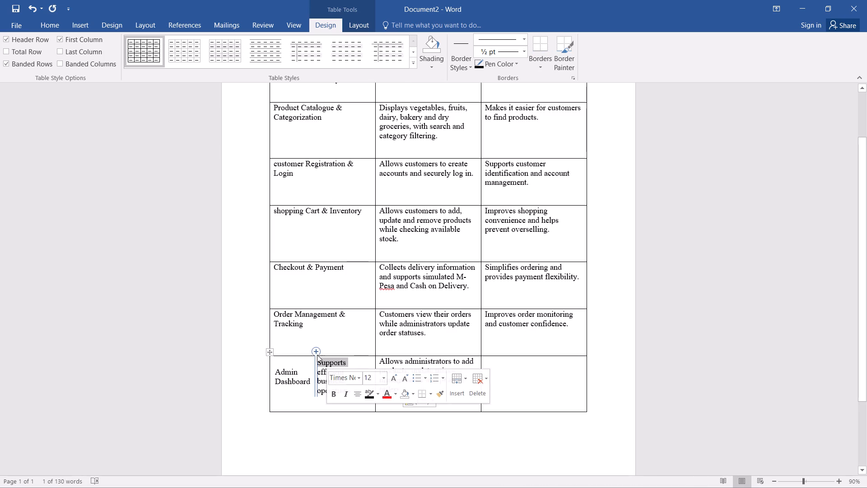
drag(317, 355, 336, 384)
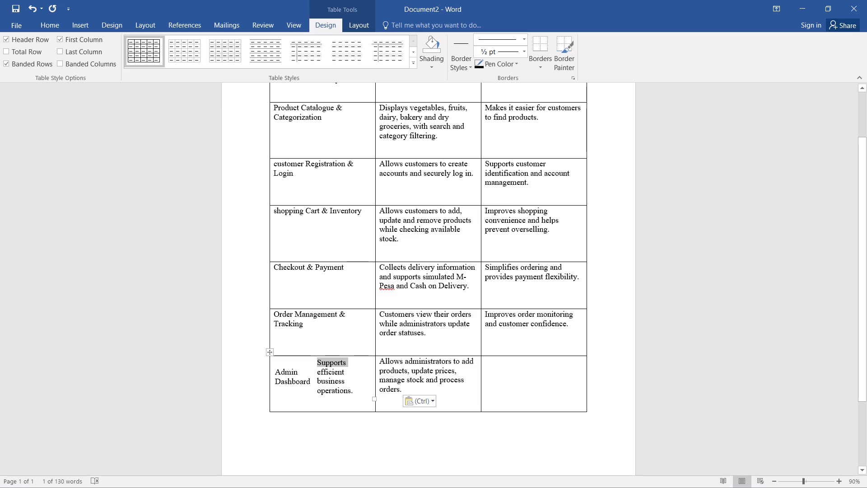
drag(354, 391, 317, 371)
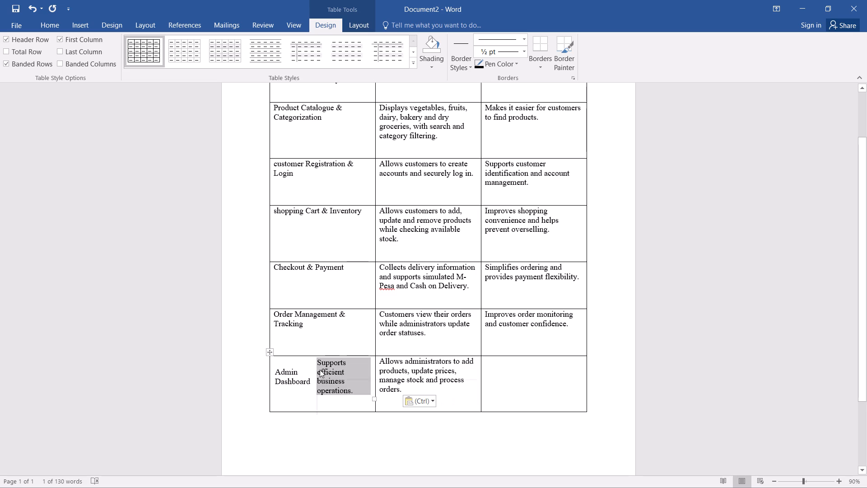
key(ctrl+x)
click(496, 384)
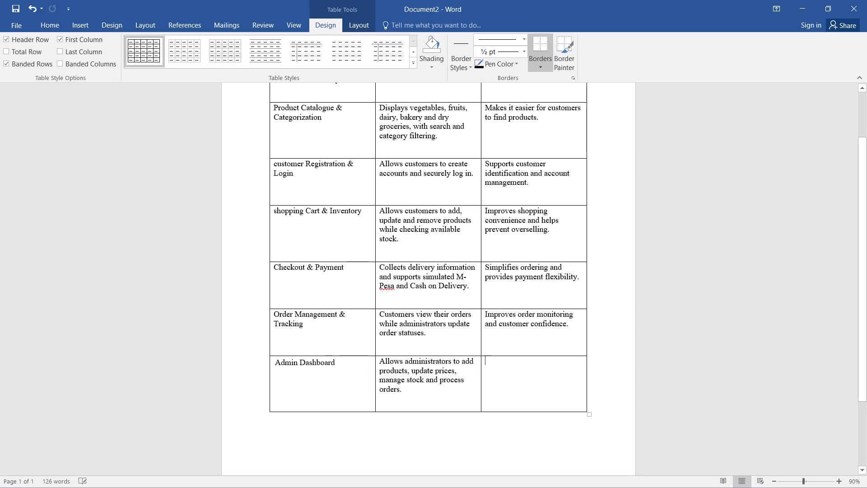
key(ctrl+v)
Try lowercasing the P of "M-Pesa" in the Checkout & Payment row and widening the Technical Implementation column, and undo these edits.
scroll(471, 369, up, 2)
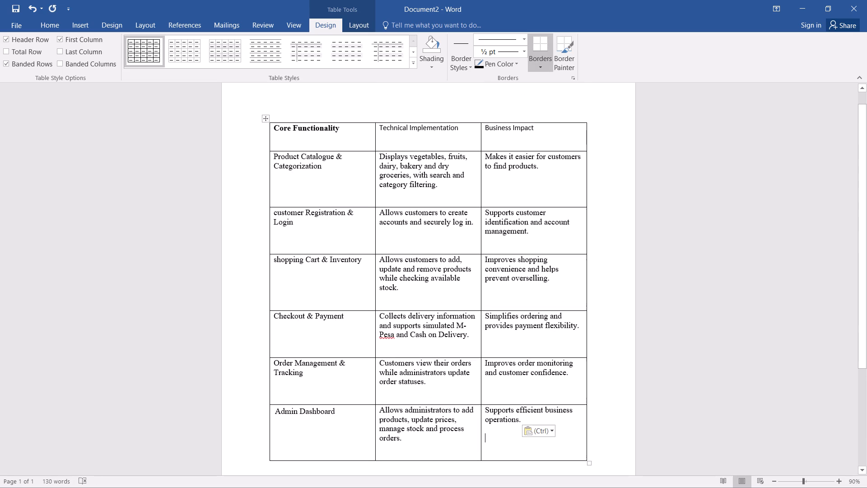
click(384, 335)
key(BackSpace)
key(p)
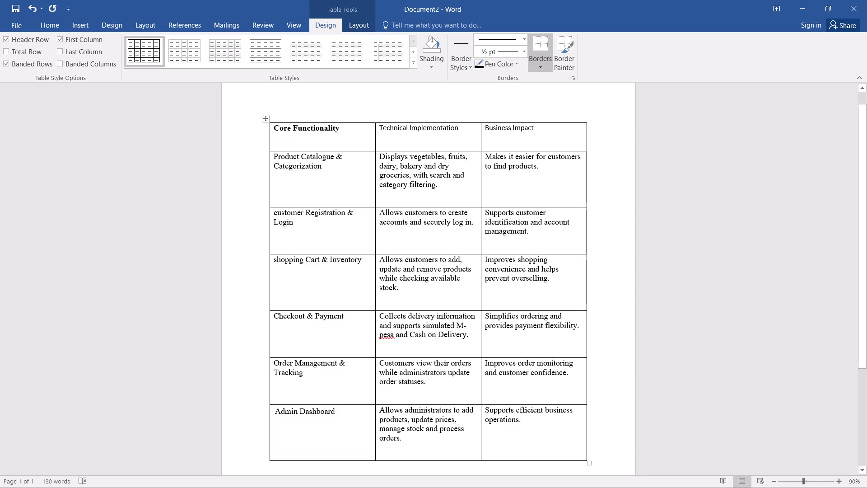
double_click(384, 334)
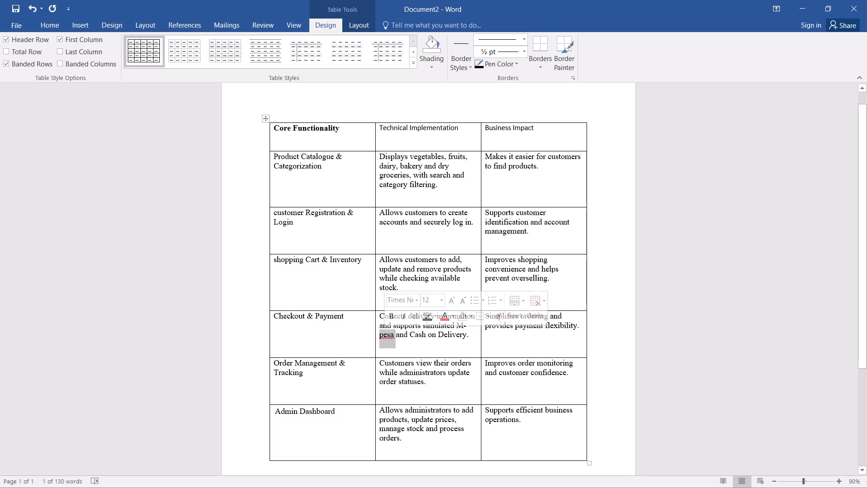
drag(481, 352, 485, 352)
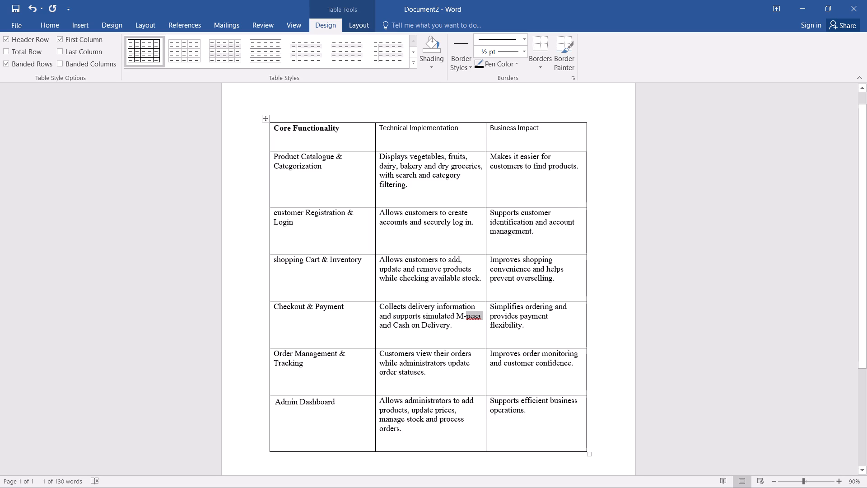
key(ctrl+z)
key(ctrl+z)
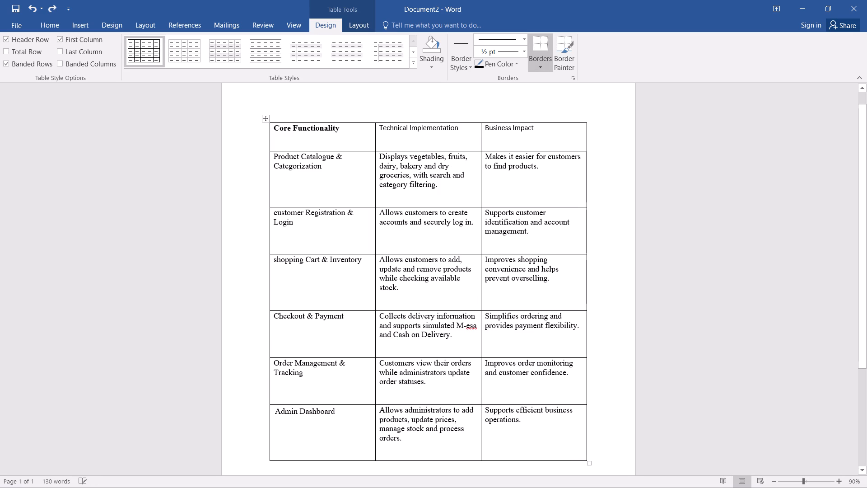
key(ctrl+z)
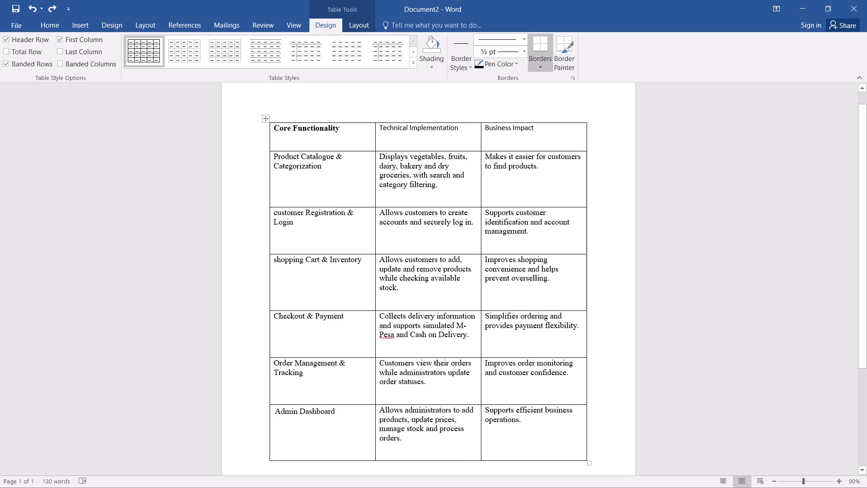
Widen the Technical Implementation column slightly so that "M-Pesa" fits on one line.
drag(481, 330, 490, 330)
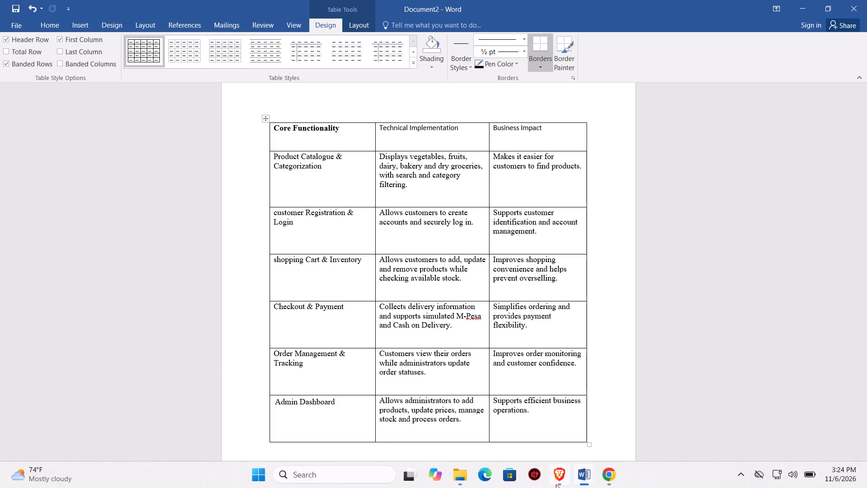
Switch to Brave, play "Konshens x Chris Brown - Bruk Off Yuh Back" from the YouTube mix, and close the Sauti Sol video tab.
click(557, 481)
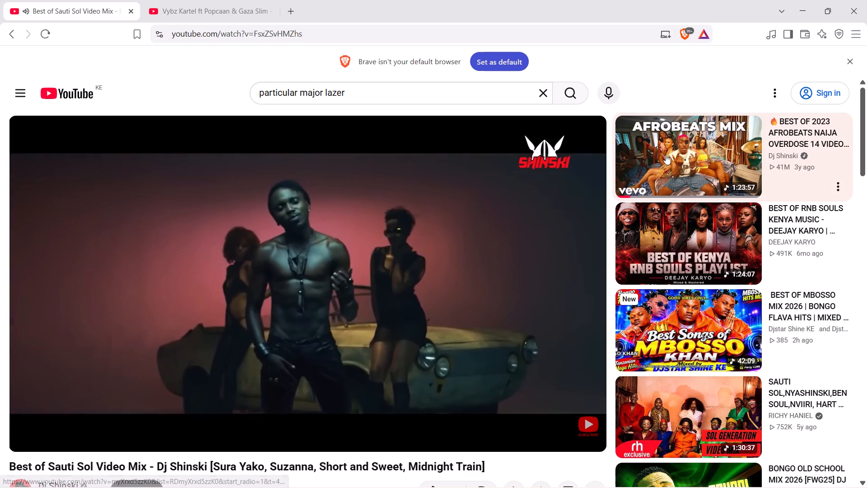
click(217, 6)
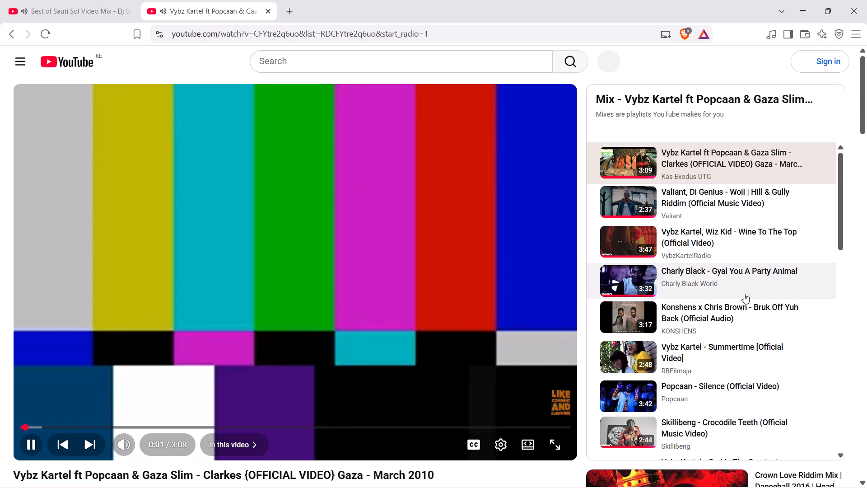
double_click(706, 310)
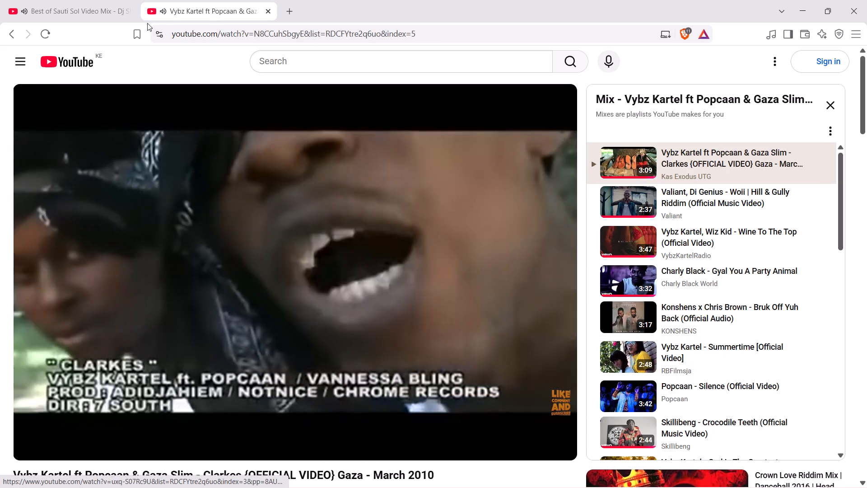
click(129, 10)
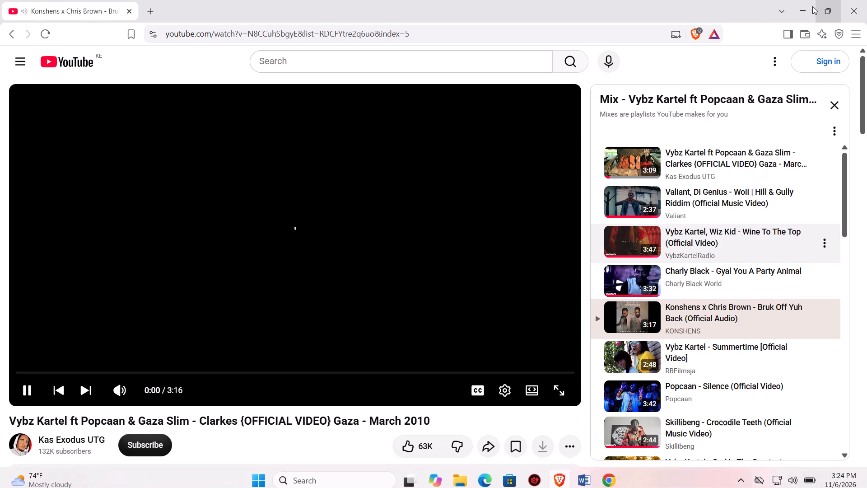
click(801, 5)
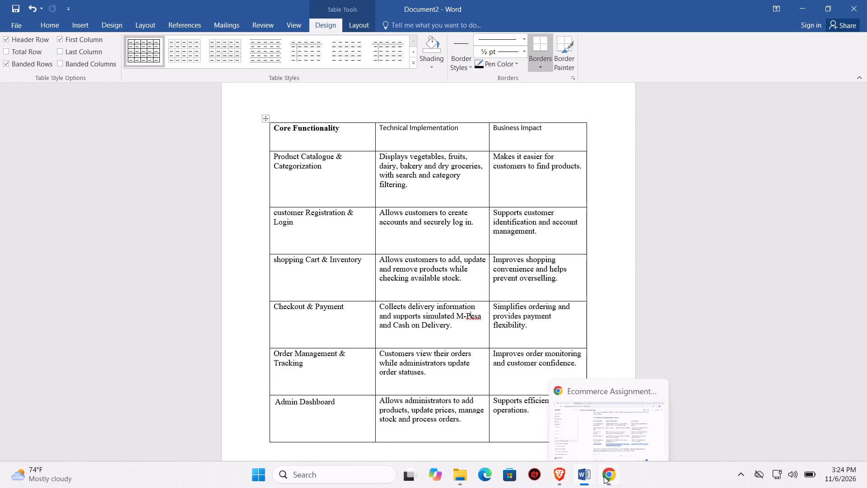
Ignore all spelling flags for the word "Pesa" in the Word table's Checkout & Payment row.
right_click(465, 314)
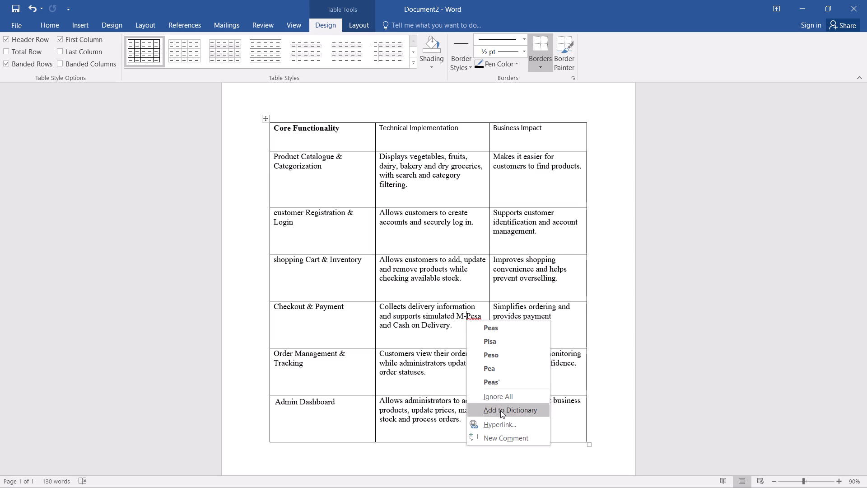
click(506, 397)
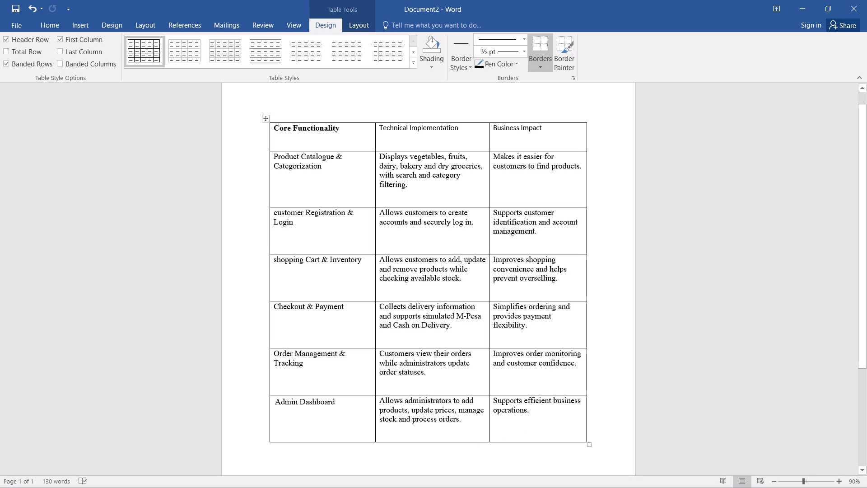
Bold the "Technical Implementation" and "Business Impact" column headings in the table.
double_click(406, 129)
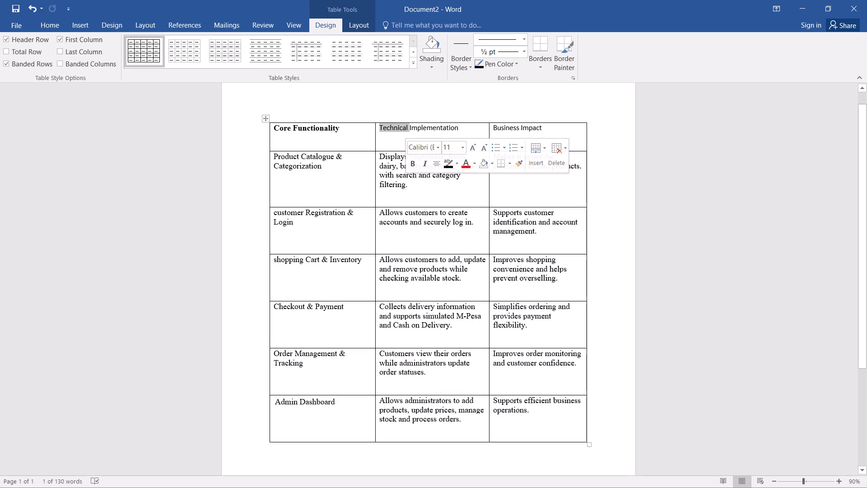
drag(466, 131, 353, 129)
click(396, 130)
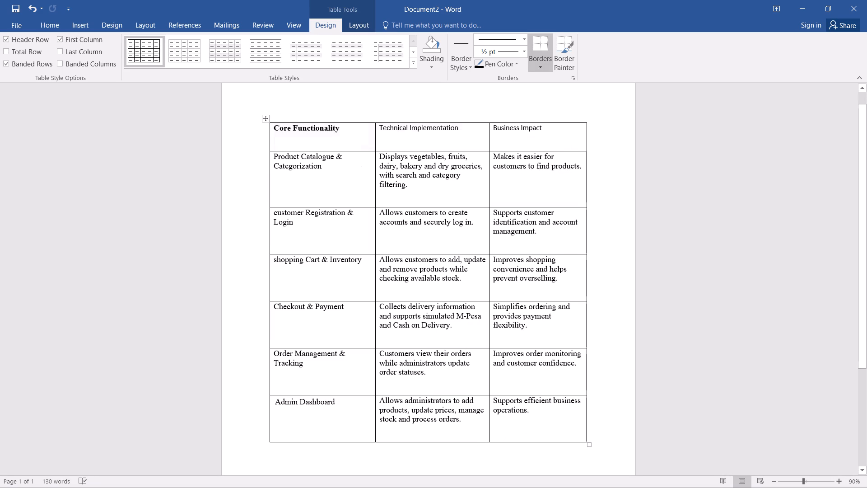
drag(470, 132, 396, 136)
right_click(401, 132)
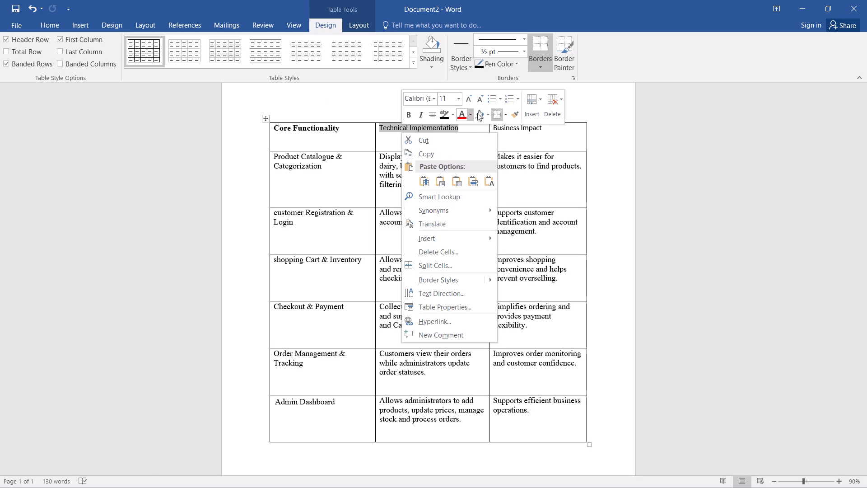
click(410, 113)
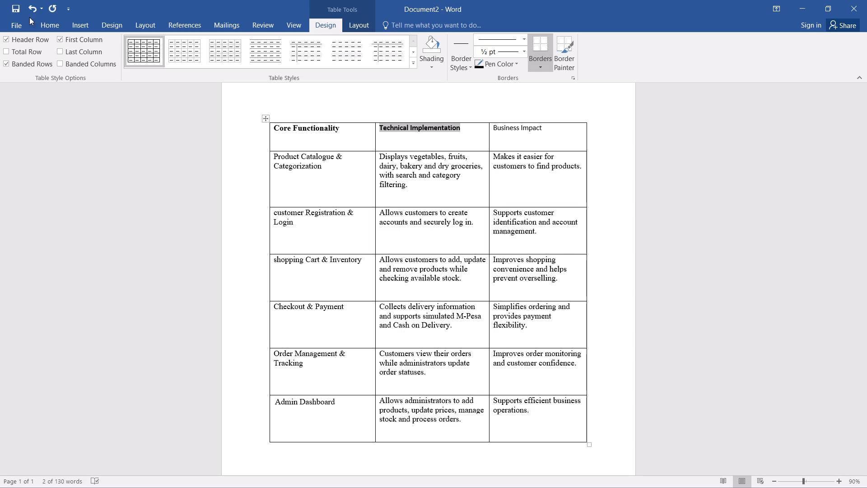
click(42, 19)
click(537, 130)
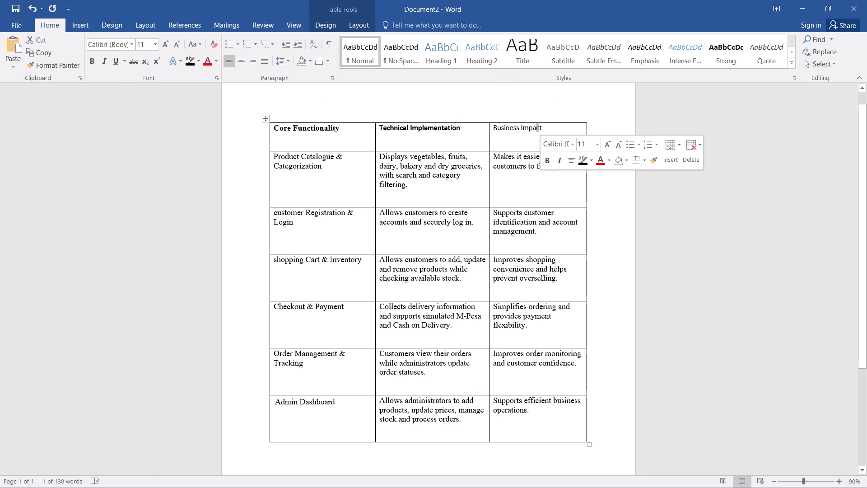
drag(544, 129, 499, 130)
right_click(500, 128)
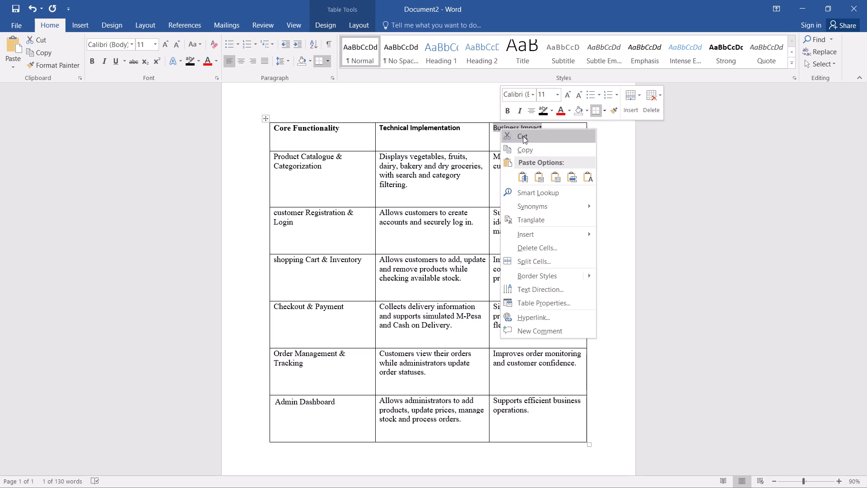
click(506, 107)
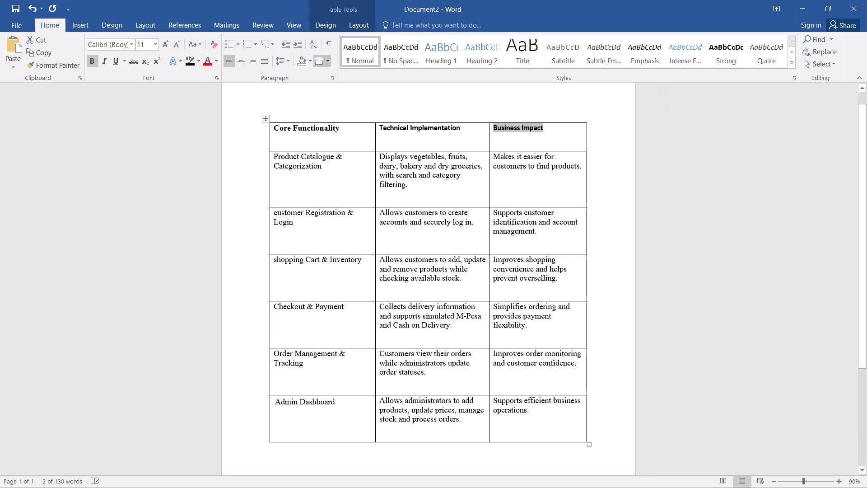
Change the table's header row text to uppercase at font size 12.
drag(276, 127, 553, 138)
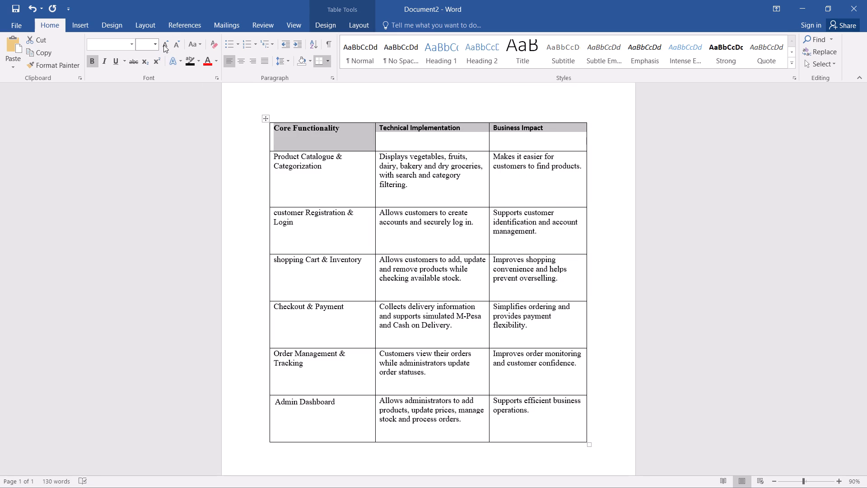
double_click(163, 45)
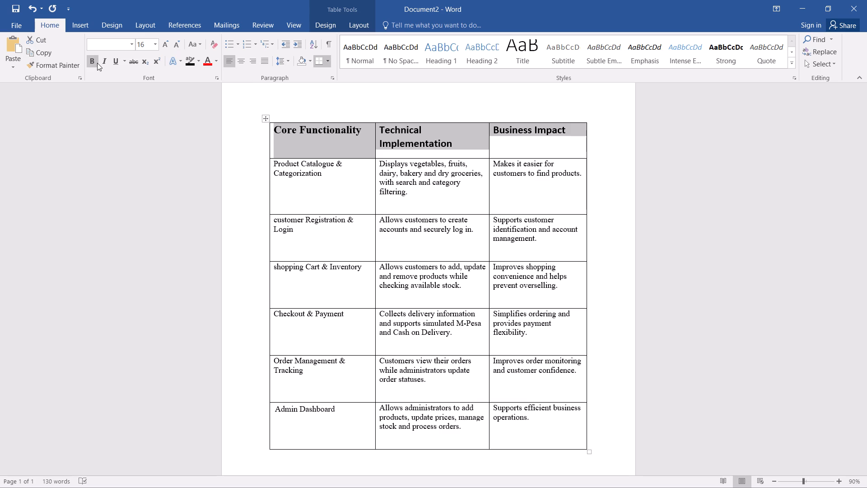
click(201, 48)
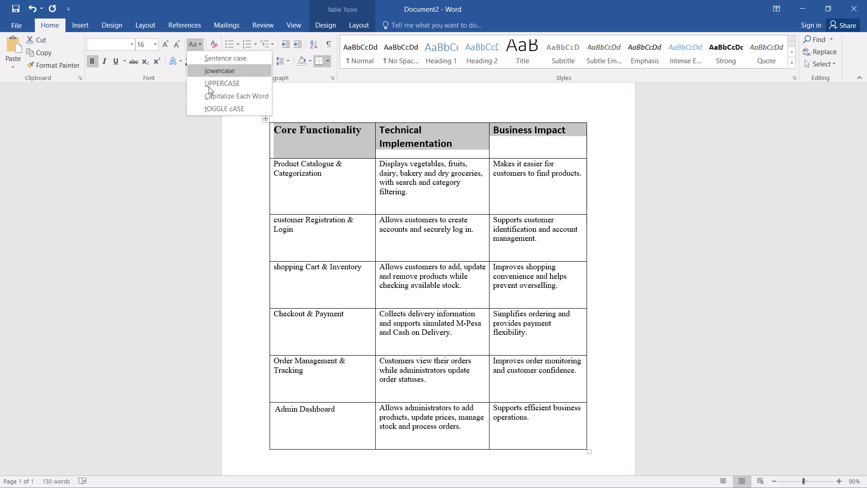
click(207, 82)
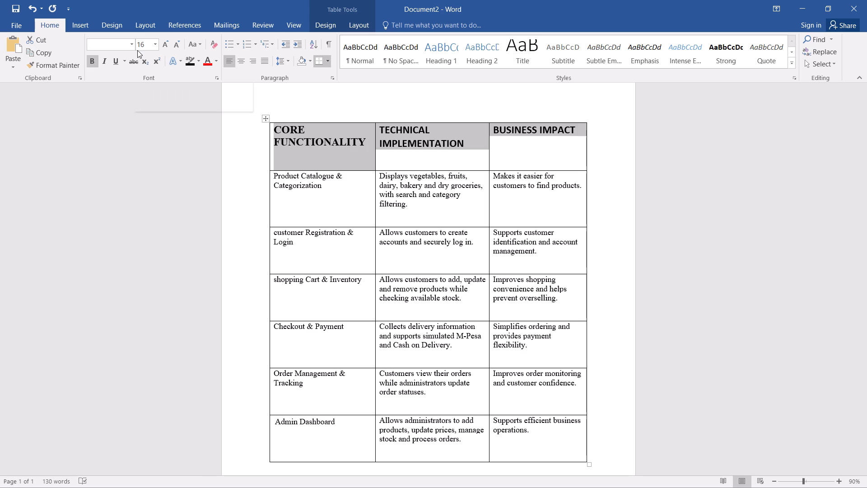
click(173, 45)
click(173, 45)
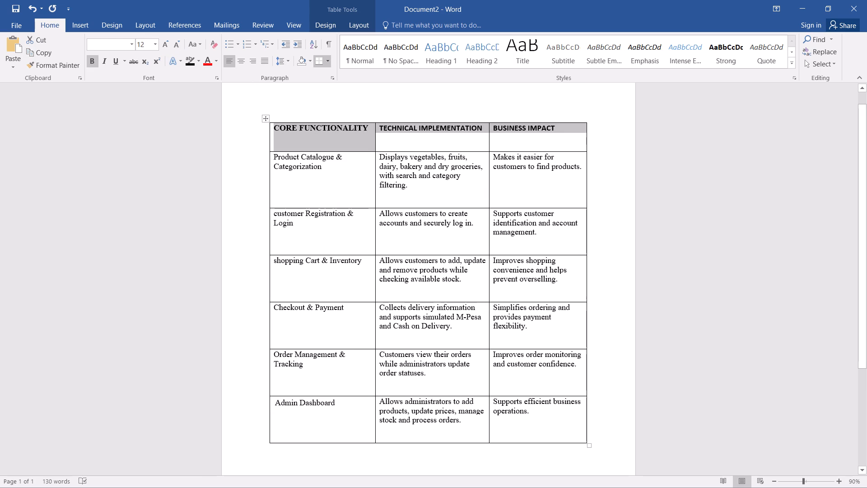
Set the font of the whole document to Times New Roman.
click(639, 245)
key(ctrl+a)
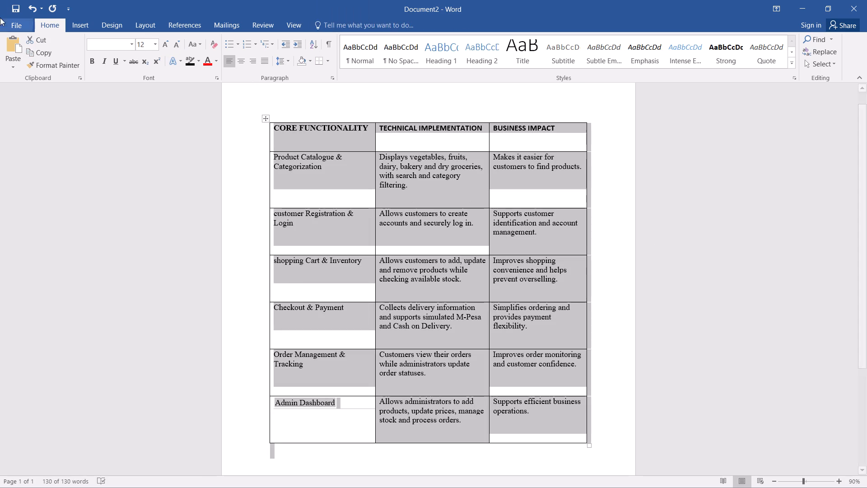
click(130, 42)
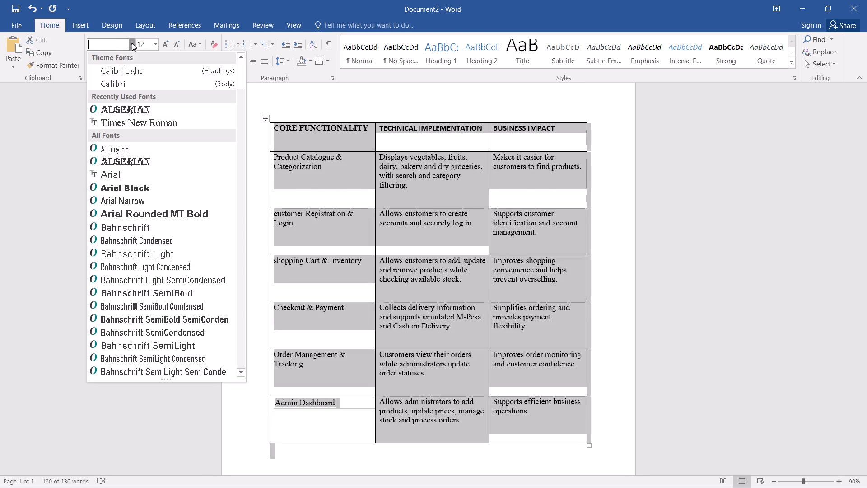
click(134, 123)
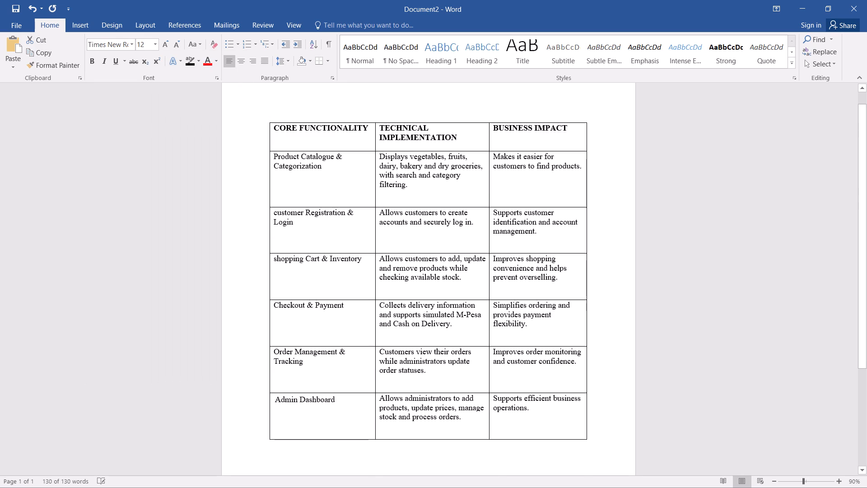
click(312, 138)
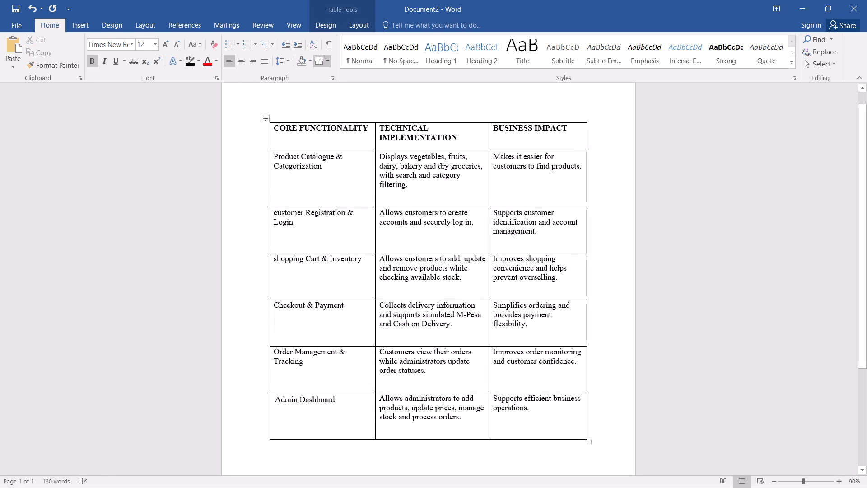
Underline all three column headings in the table's header row.
drag(275, 131, 538, 141)
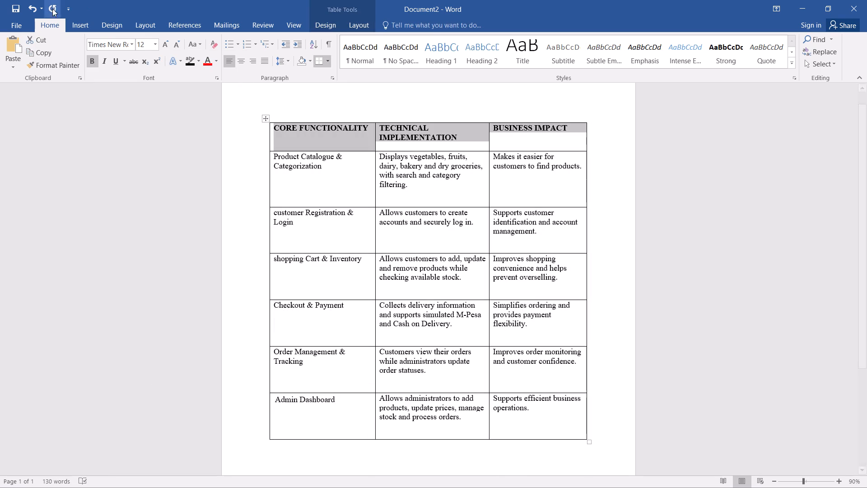
click(117, 59)
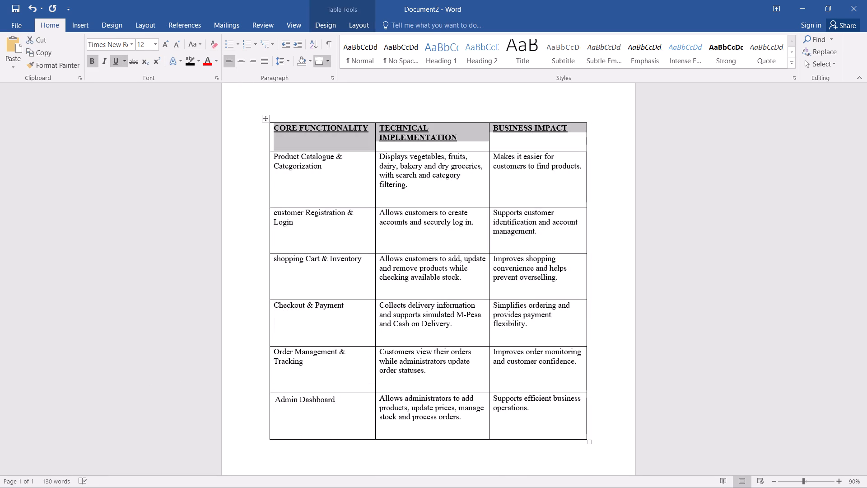
click(675, 176)
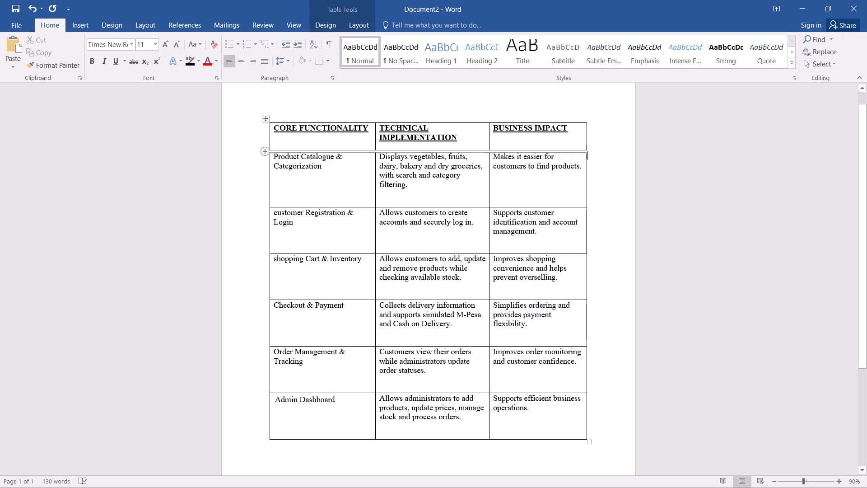
Cut the entire core functionalities table out of Document2.
right_click(265, 117)
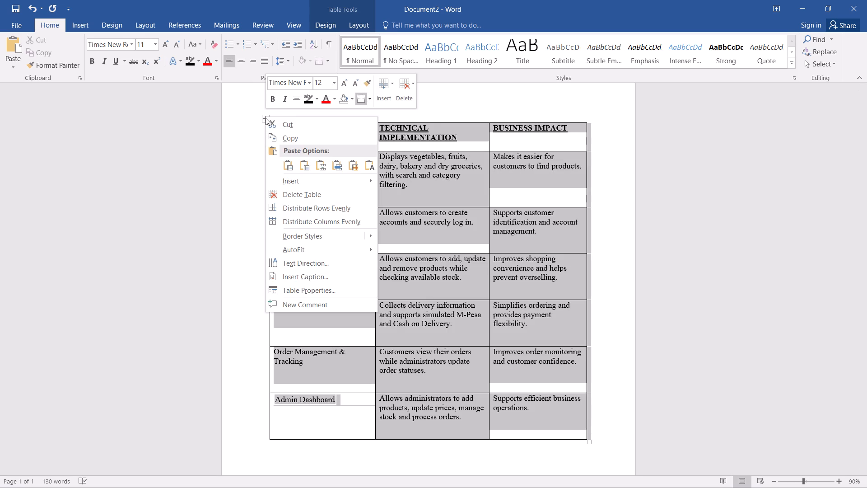
click(289, 127)
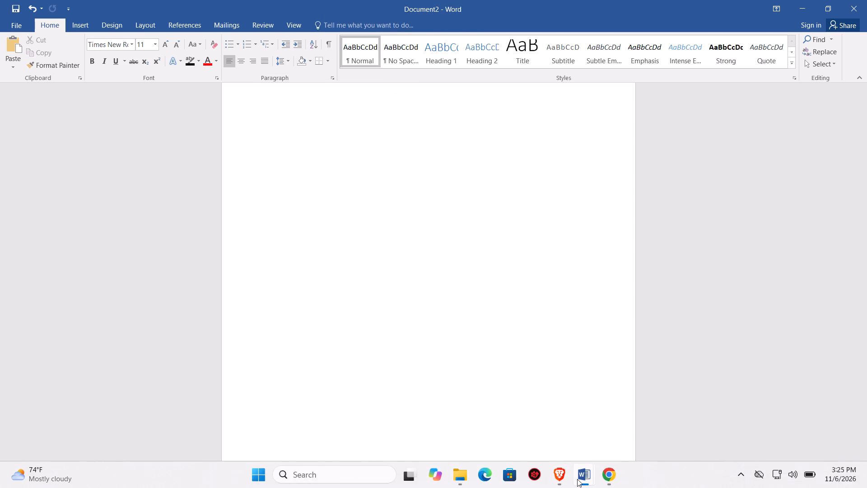
In the GROUP TEN B ASSIGNMENT document, clear the contents of the old table under "3. Core Platform Functionalities & User Journeys".
click(556, 439)
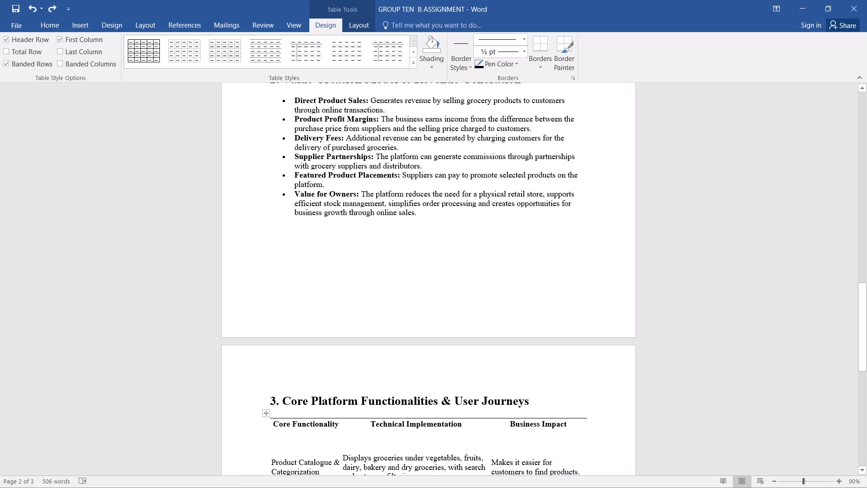
scroll(313, 334, down, 4)
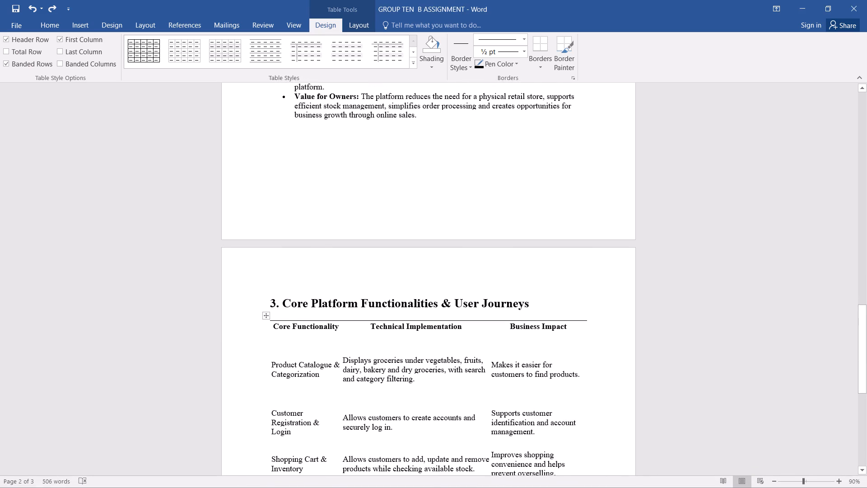
click(583, 320)
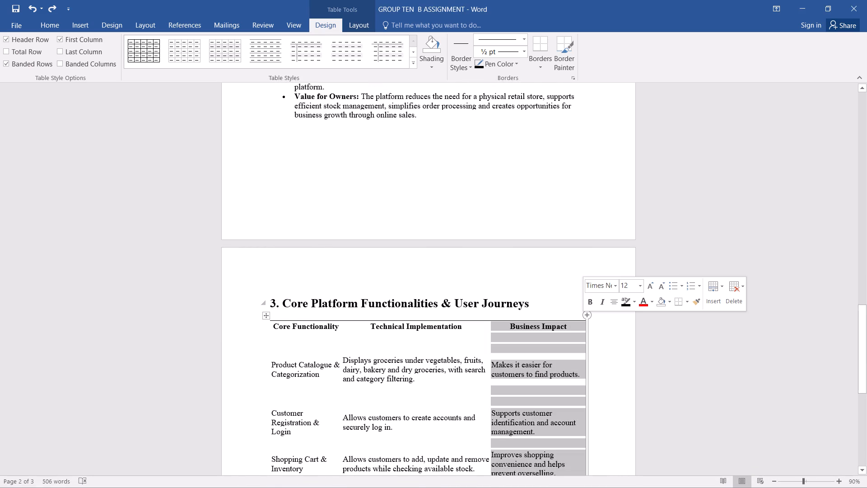
right_click(587, 320)
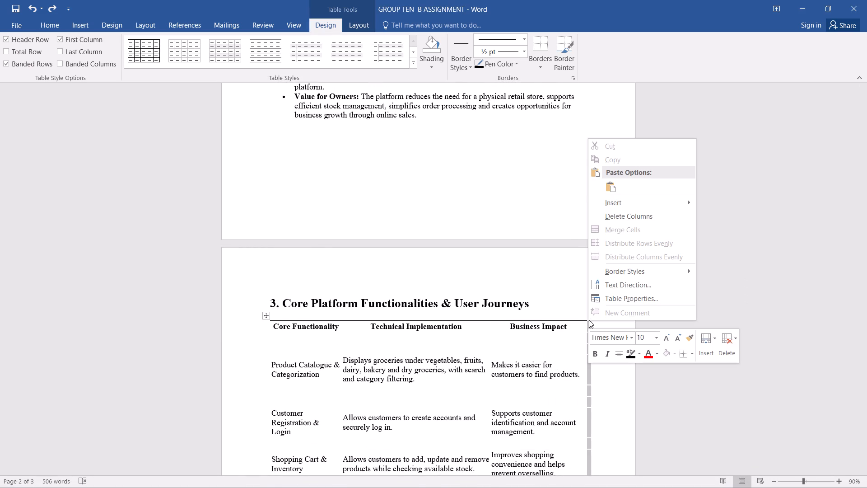
click(573, 323)
scroll(564, 355, down, 6)
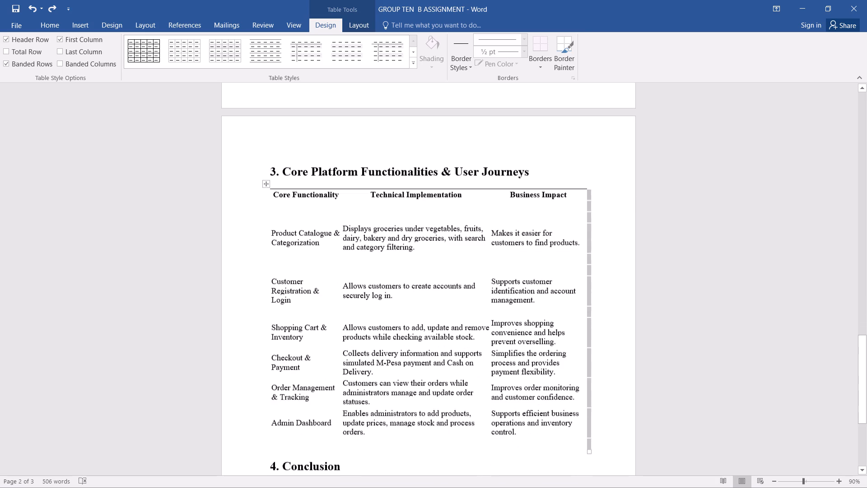
scroll(559, 354, down, 1)
drag(571, 403, 262, 292)
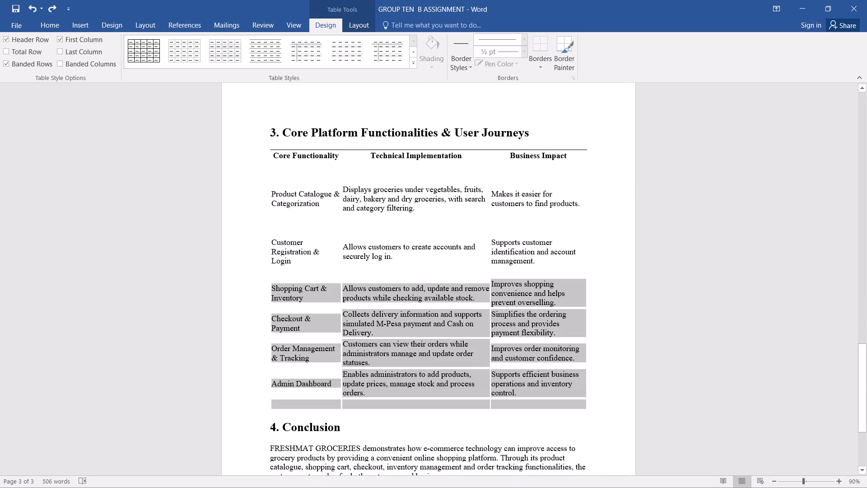
drag(262, 292, 260, 155)
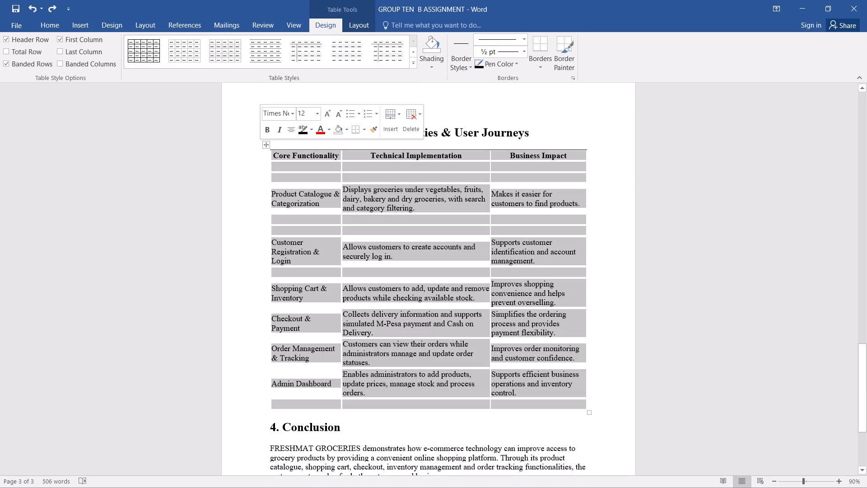
key(Delete)
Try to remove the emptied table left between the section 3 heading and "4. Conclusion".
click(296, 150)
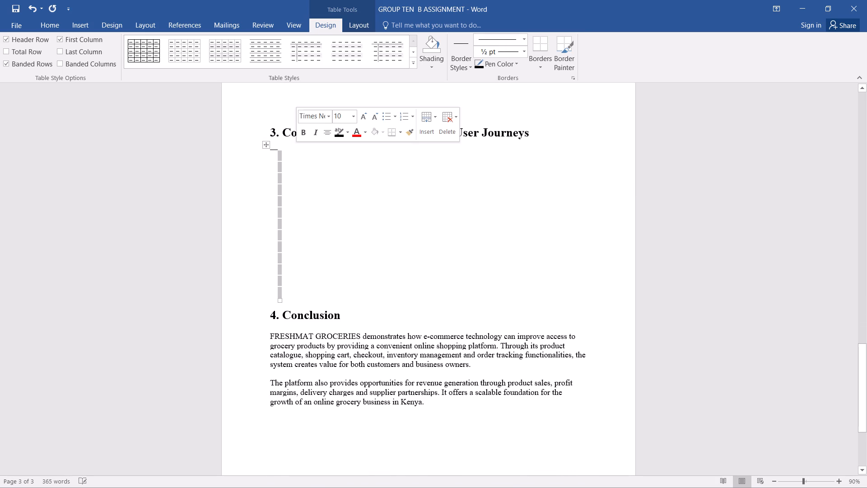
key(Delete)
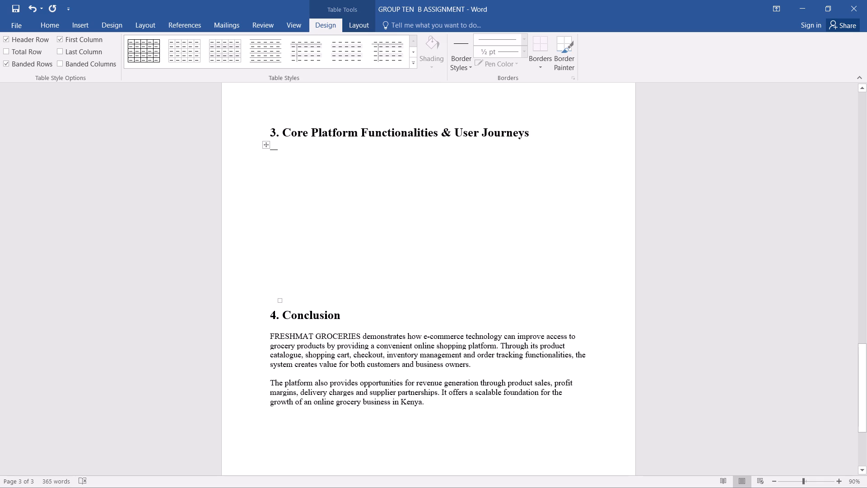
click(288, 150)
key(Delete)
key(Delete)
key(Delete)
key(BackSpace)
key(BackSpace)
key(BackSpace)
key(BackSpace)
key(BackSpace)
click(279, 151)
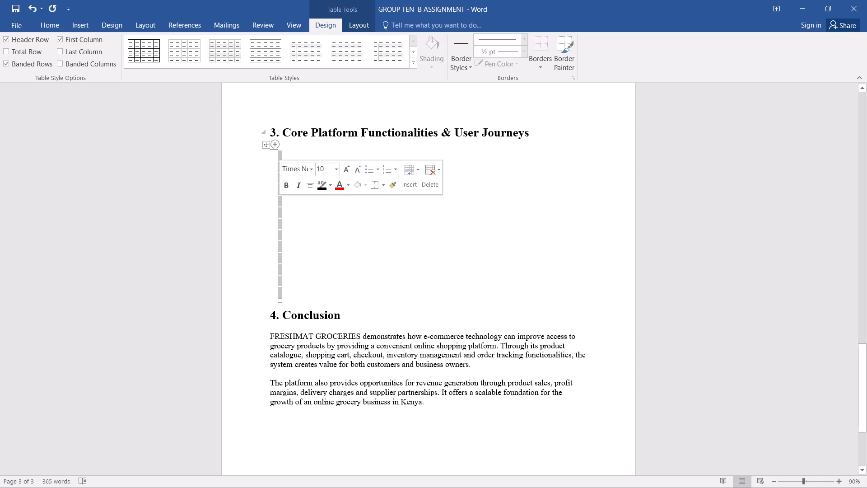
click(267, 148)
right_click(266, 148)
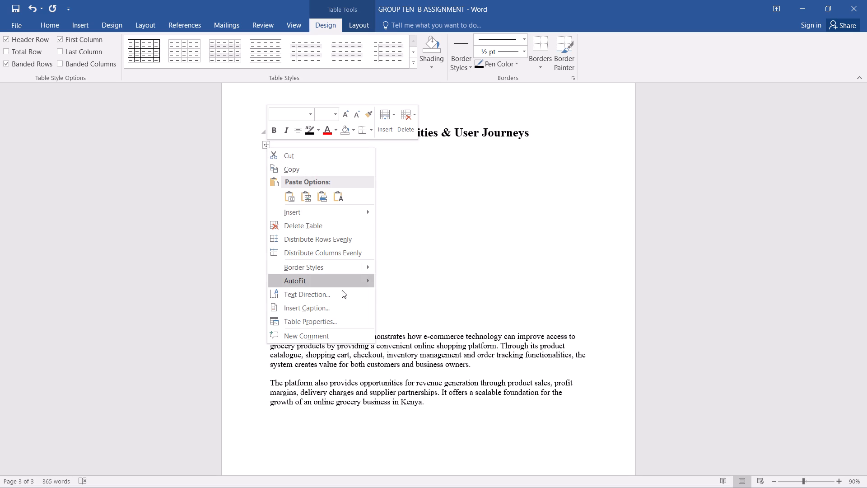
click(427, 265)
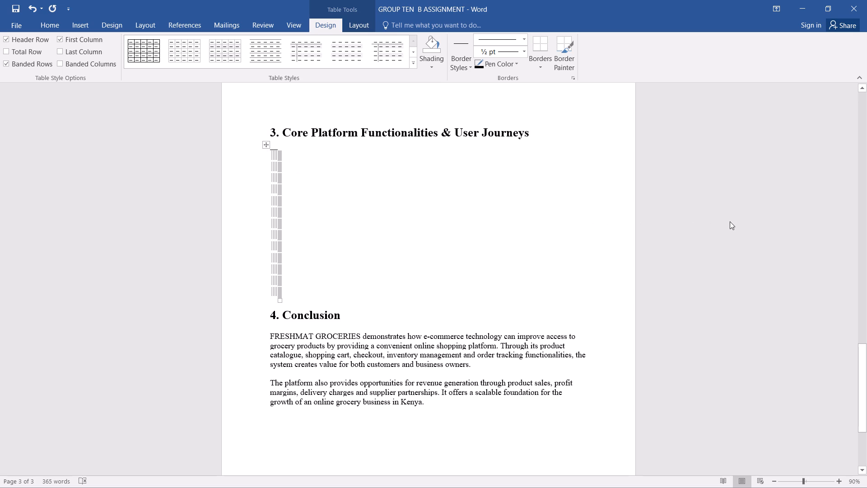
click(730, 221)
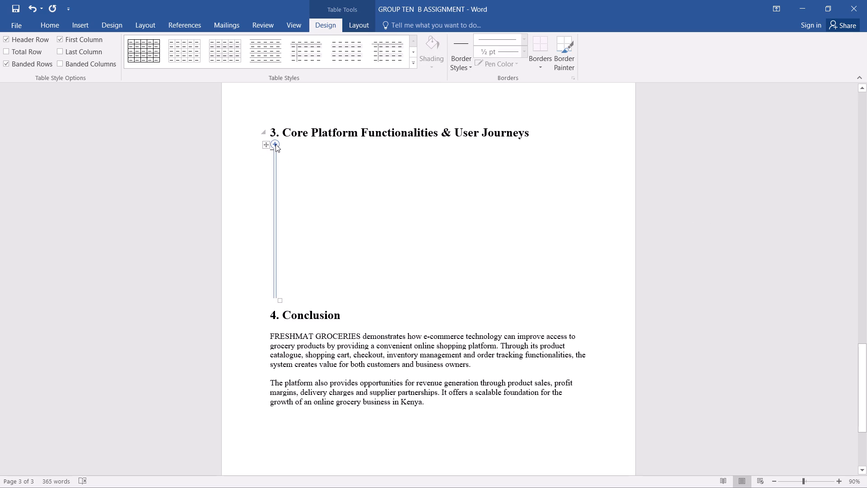
Insert an extra column into the emptied table under the section 3 heading.
click(275, 144)
drag(275, 144, 340, 161)
right_click(277, 153)
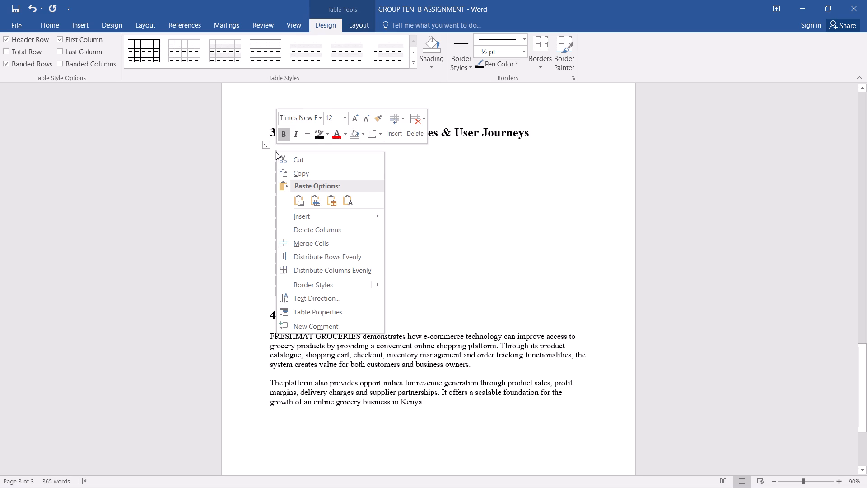
click(433, 200)
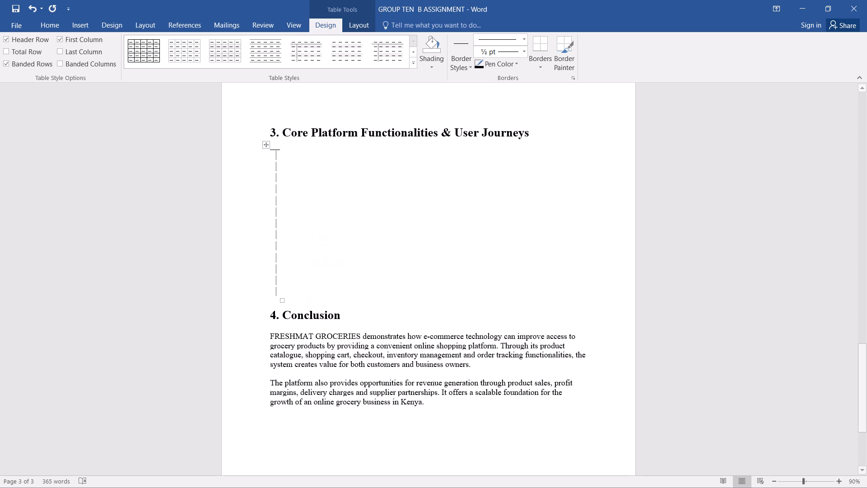
Paste the cut functionalities table into the emptied table under the section 3 heading.
click(286, 157)
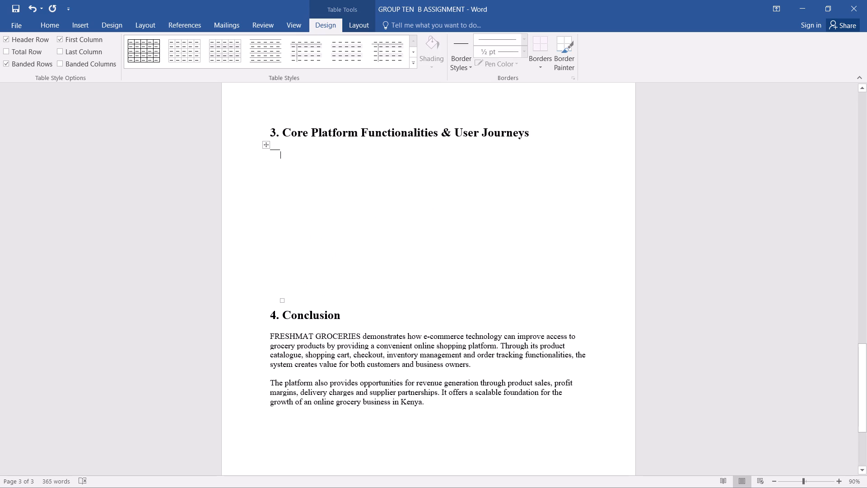
key(ctrl+v)
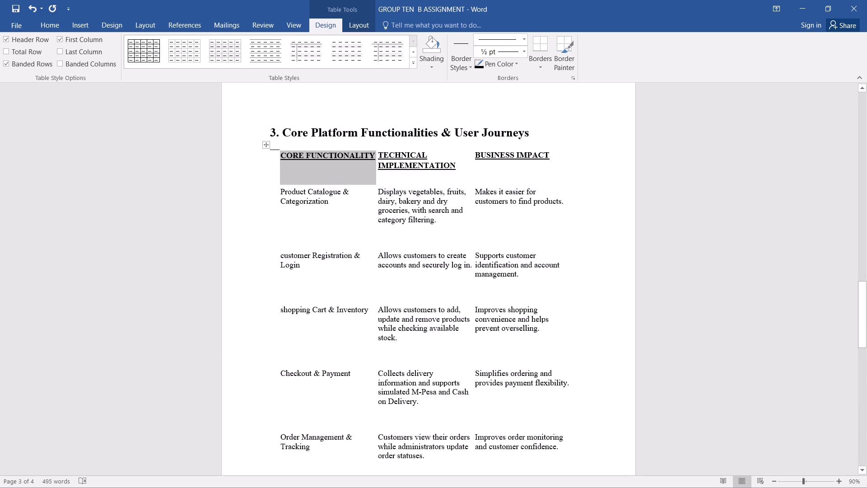
Review the pasted table's layout and the surrounding sections of the assignment.
scroll(438, 218, down, 6)
scroll(438, 218, up, 2)
scroll(438, 218, down, 3)
scroll(438, 218, up, 3)
scroll(438, 218, down, 3)
scroll(438, 218, up, 3)
scroll(432, 218, down, 3)
scroll(432, 218, up, 3)
scroll(427, 217, down, 4)
scroll(427, 217, up, 4)
scroll(421, 219, down, 4)
scroll(420, 219, up, 4)
scroll(419, 217, down, 4)
scroll(417, 216, up, 4)
scroll(418, 213, down, 5)
scroll(413, 222, up, 20)
scroll(413, 222, up, 11)
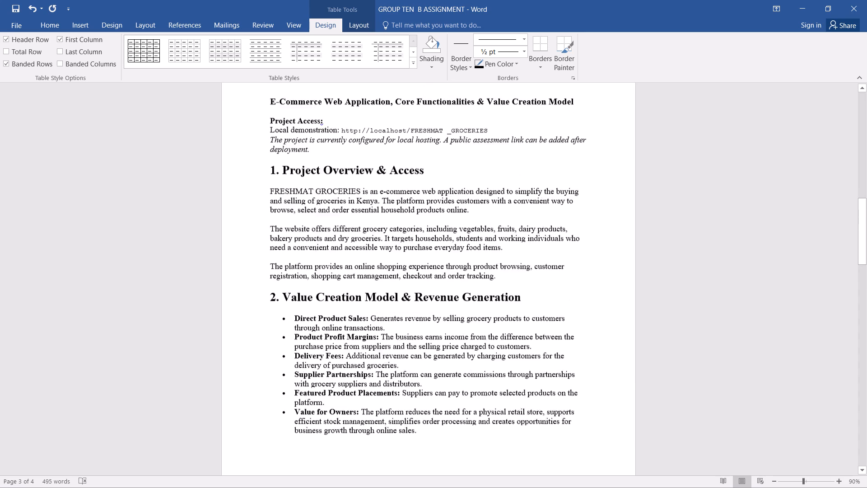
scroll(415, 206, up, 11)
scroll(415, 206, down, 6)
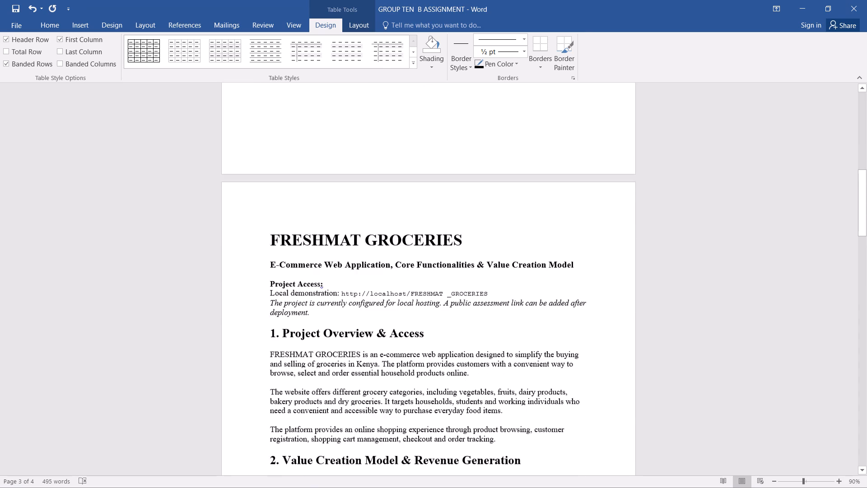
scroll(414, 207, down, 10)
scroll(410, 208, down, 13)
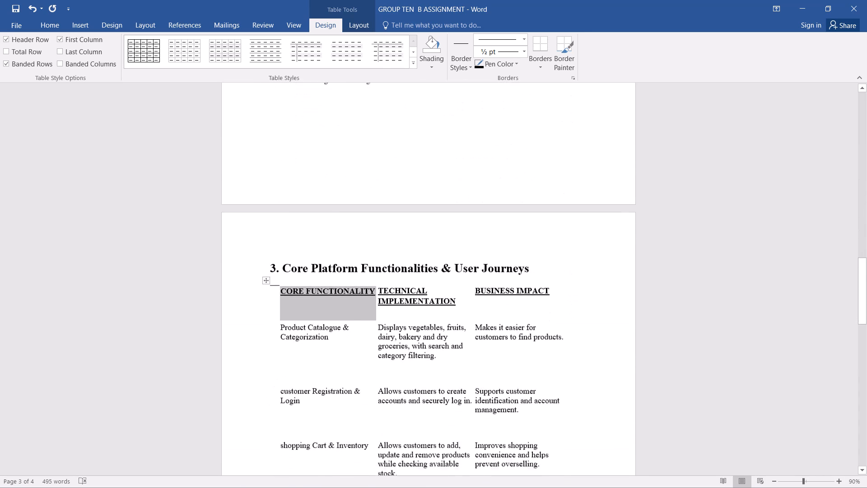
scroll(409, 206, down, 7)
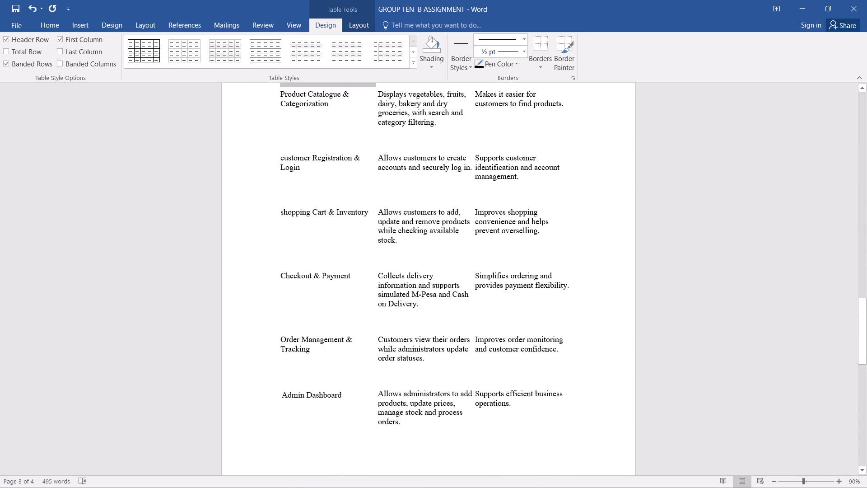
scroll(408, 206, up, 2)
scroll(408, 206, down, 3)
scroll(408, 206, up, 3)
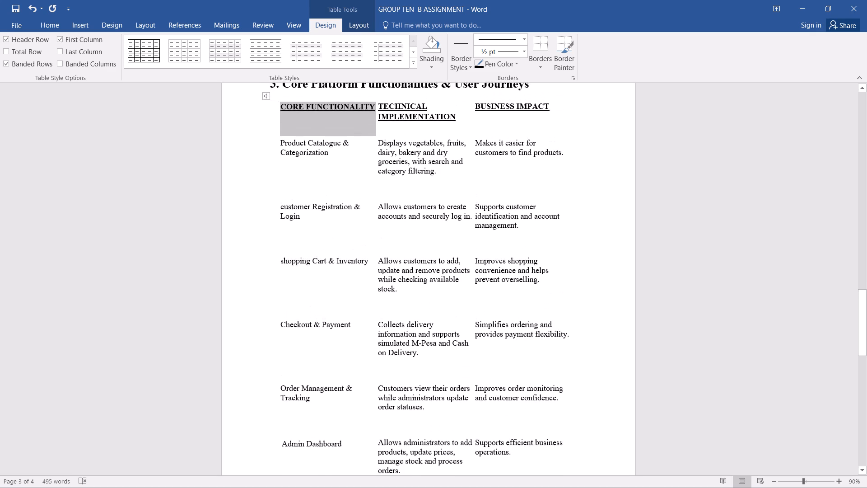
scroll(408, 206, up, 1)
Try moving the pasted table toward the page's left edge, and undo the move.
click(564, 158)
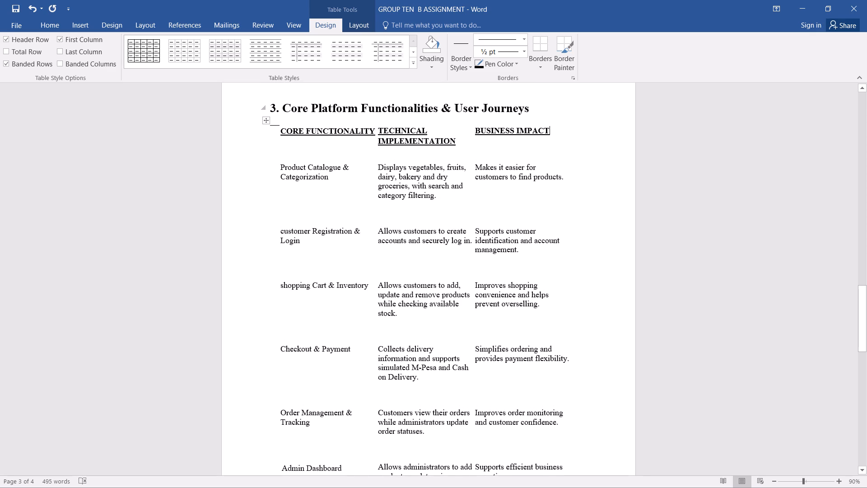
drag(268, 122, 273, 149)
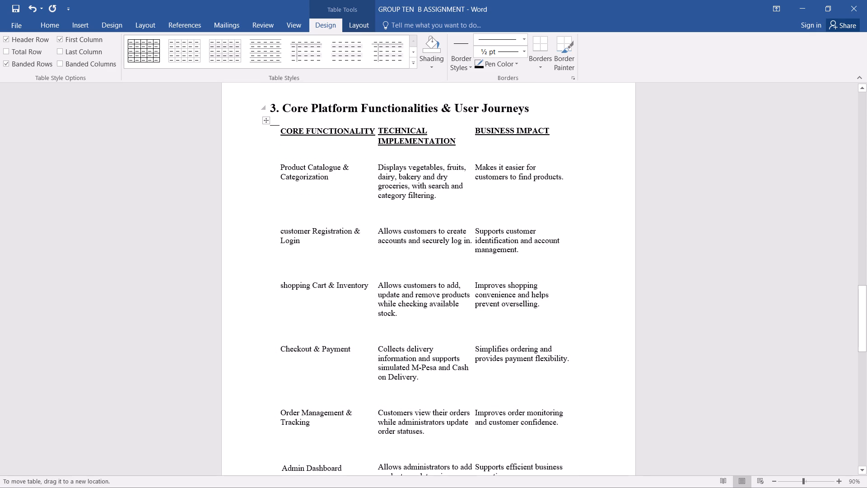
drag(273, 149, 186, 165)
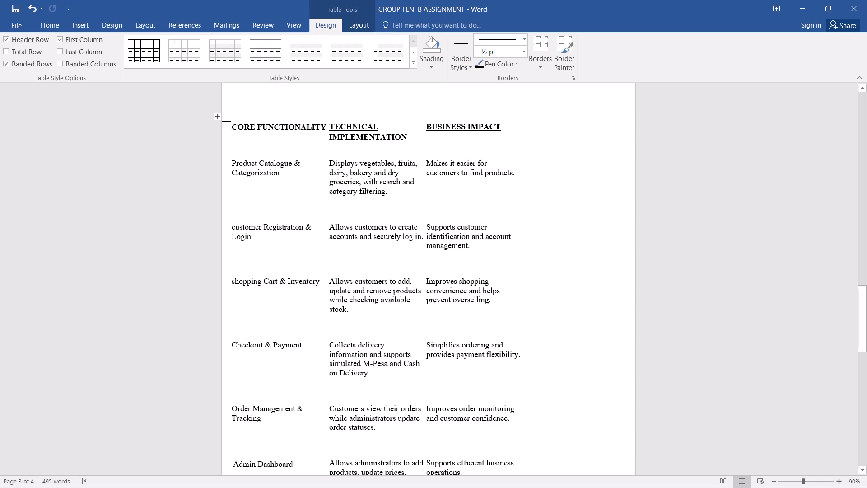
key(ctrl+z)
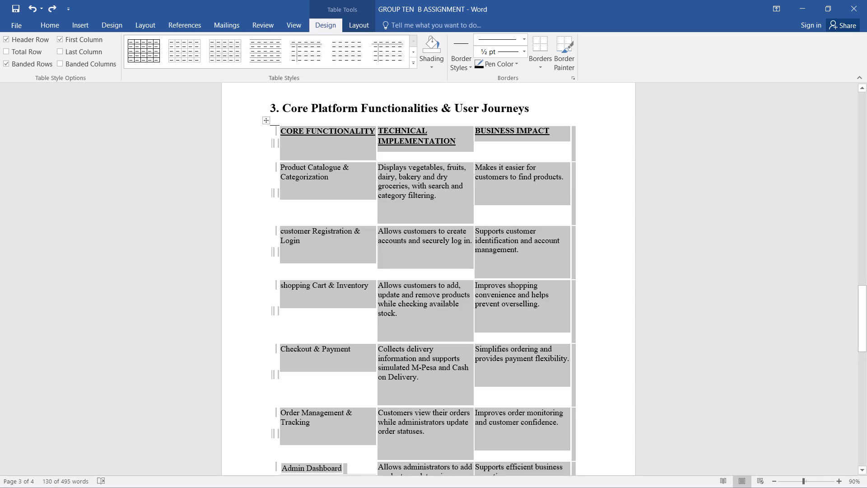
Move the pasted table toward the right edge of the page.
click(244, 178)
drag(262, 118, 346, 134)
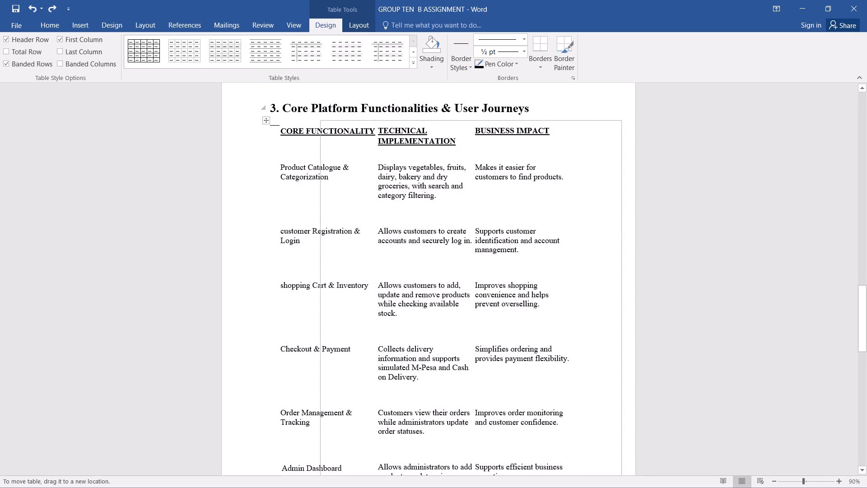
drag(346, 134, 534, 153)
click(534, 153)
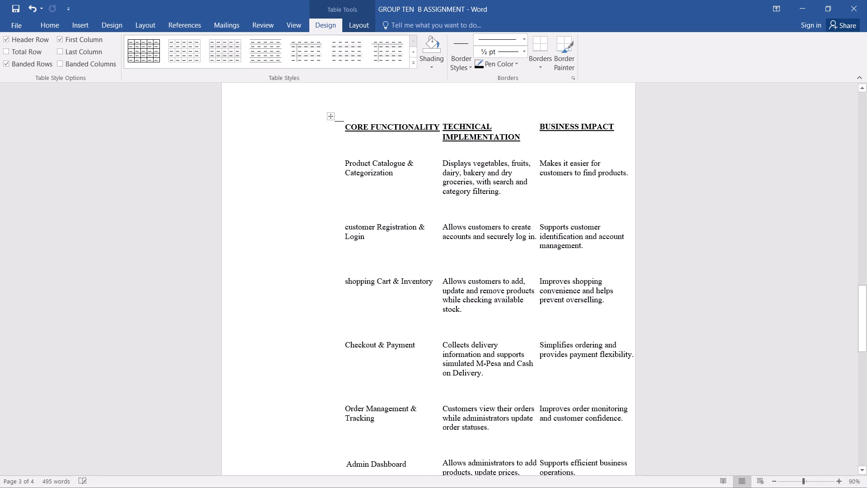
Undo the pasted functionalities table's move toward the page's right edge, and clear the selection.
key(ctrl+z)
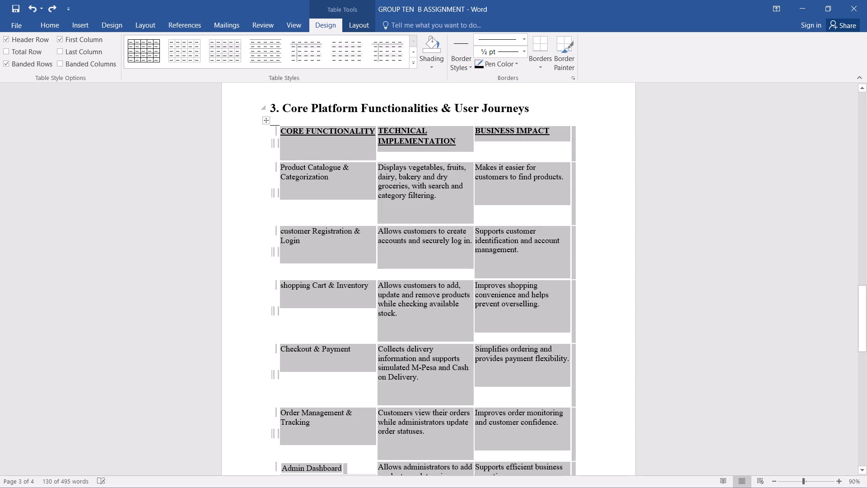
click(277, 133)
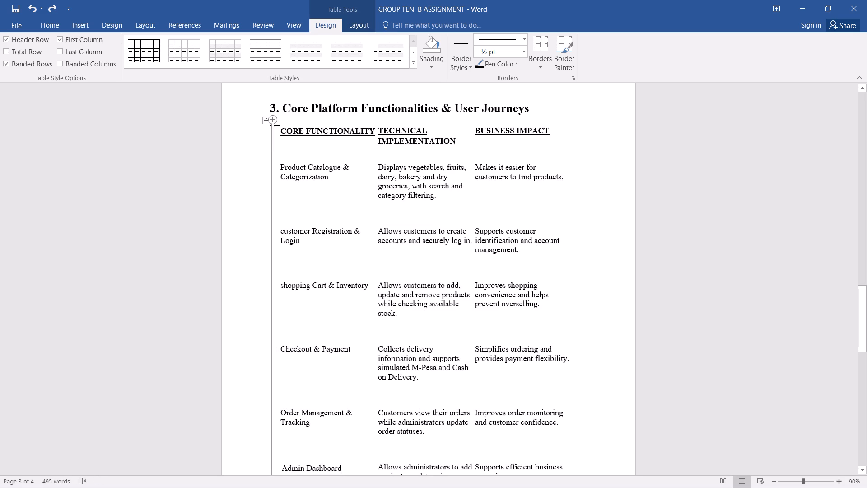
click(271, 125)
click(266, 124)
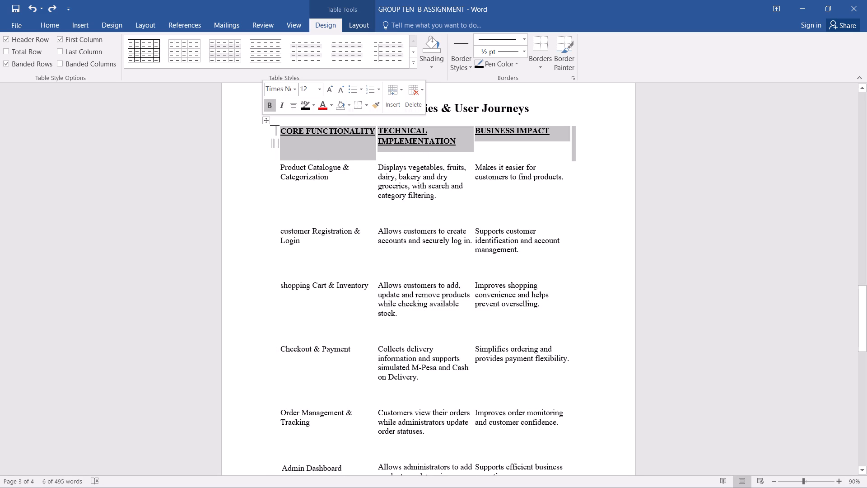
click(658, 170)
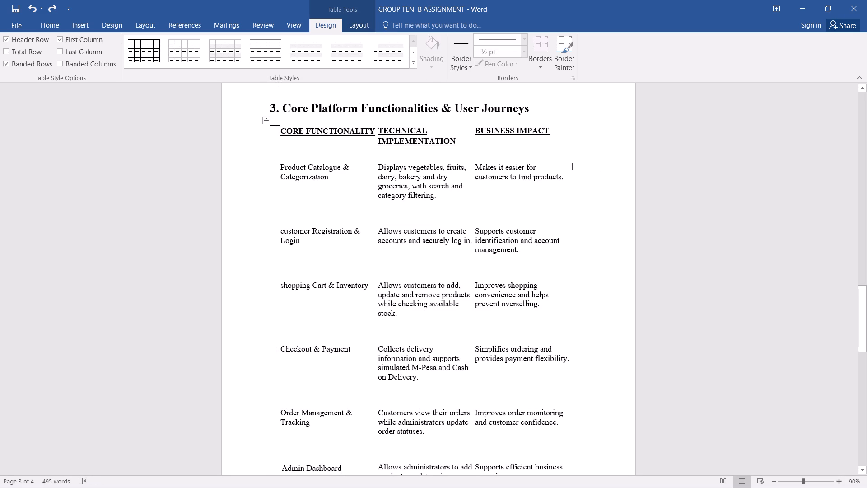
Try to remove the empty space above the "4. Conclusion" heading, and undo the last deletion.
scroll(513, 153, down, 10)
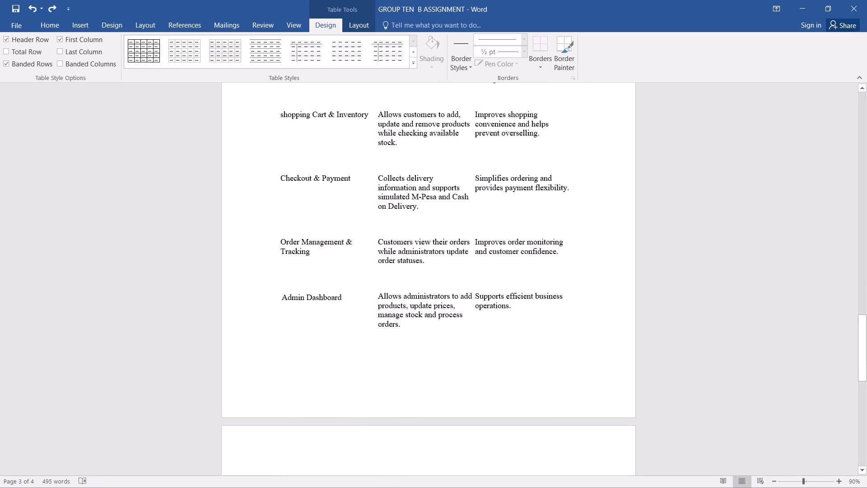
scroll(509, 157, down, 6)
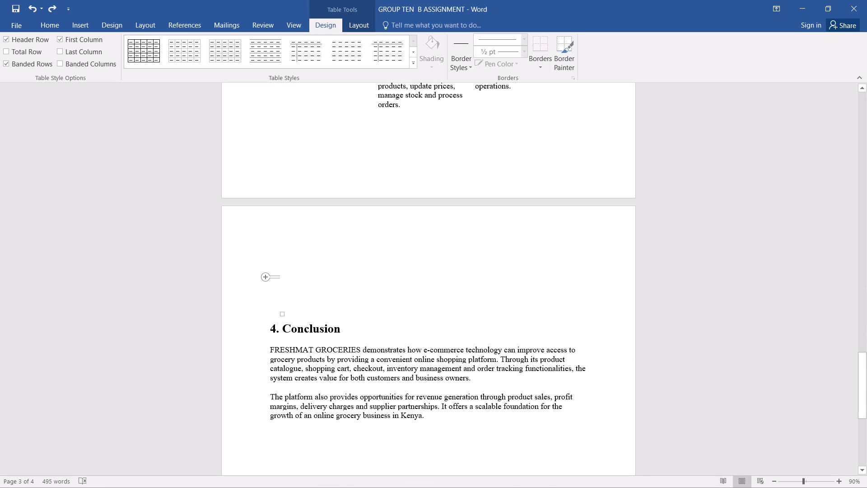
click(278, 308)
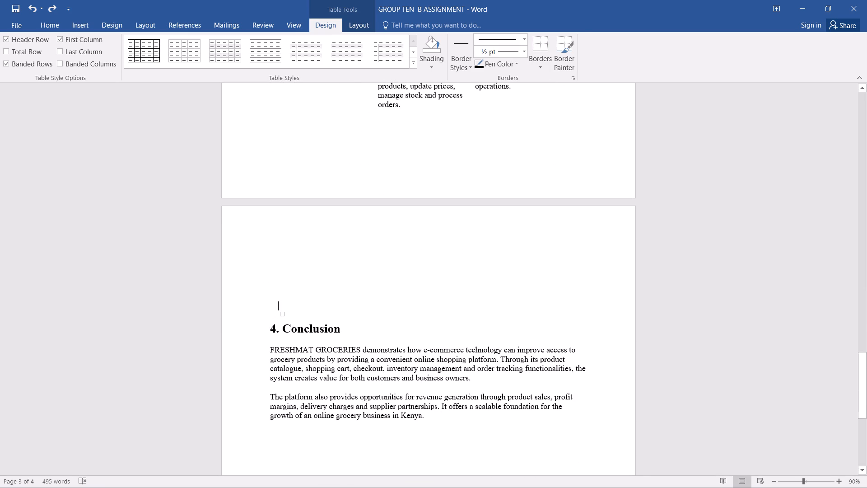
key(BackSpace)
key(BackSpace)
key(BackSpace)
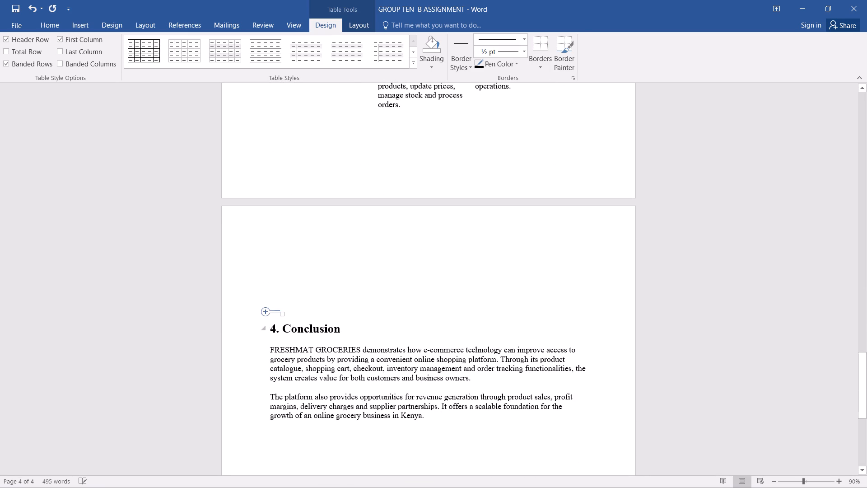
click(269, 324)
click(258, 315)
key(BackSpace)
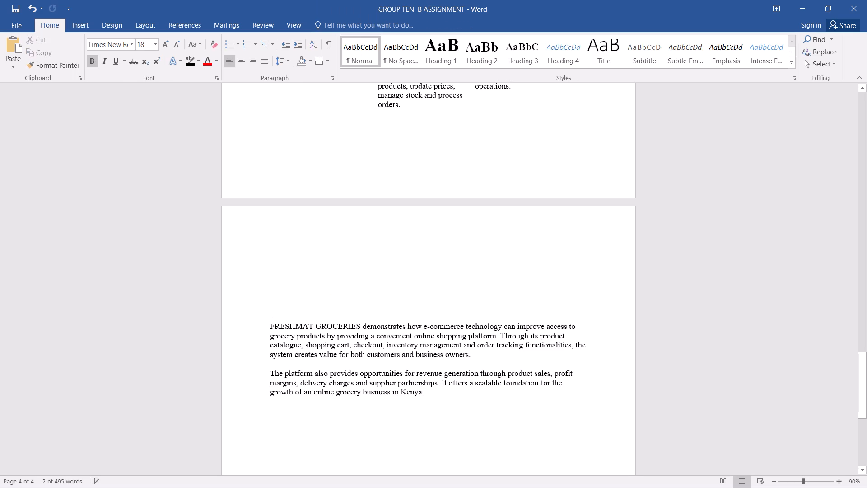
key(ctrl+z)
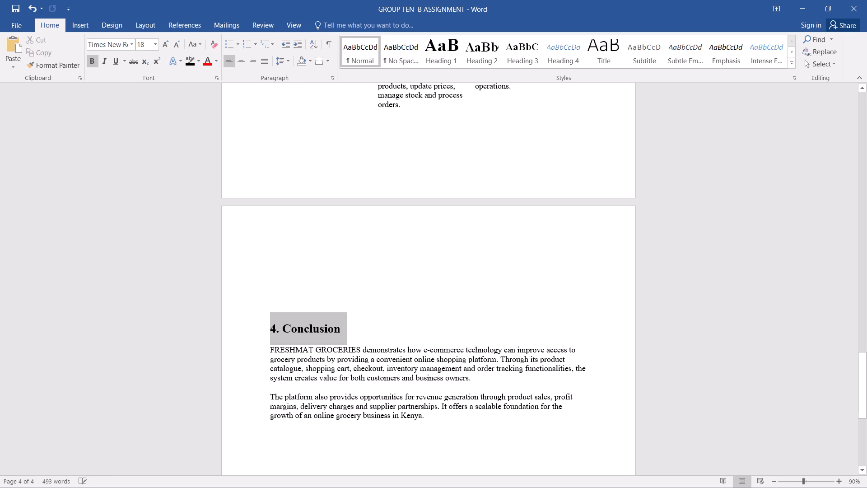
Switch to Document2 and undo the cut of the functionalities table there.
scroll(546, 303, down, 1)
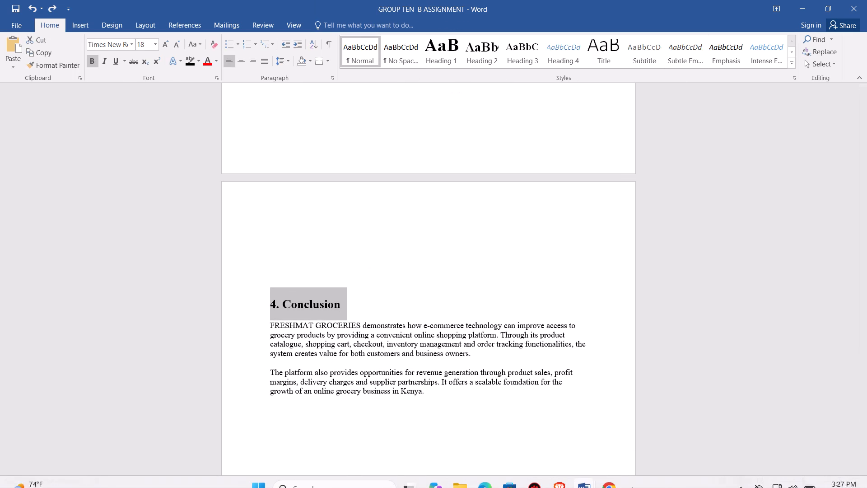
click(587, 478)
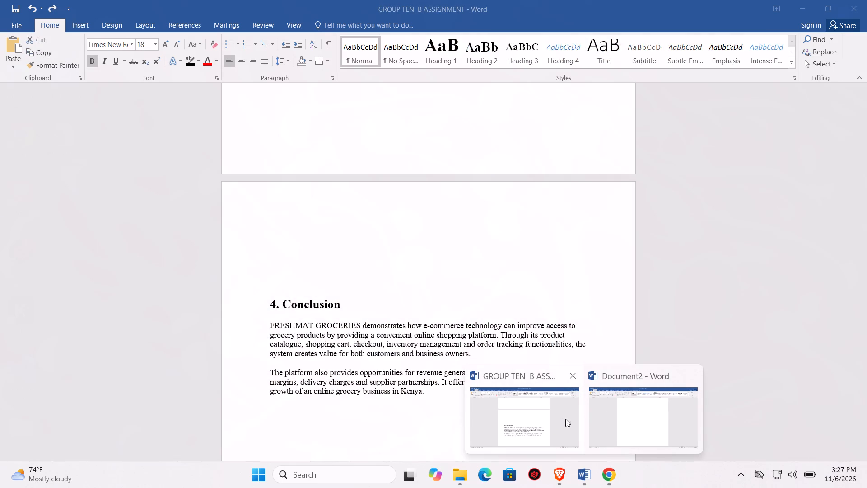
click(601, 422)
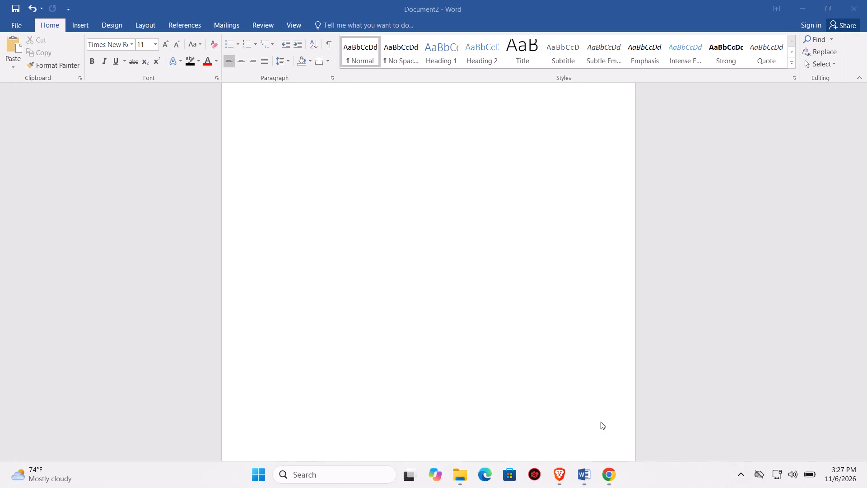
key(ctrl+z)
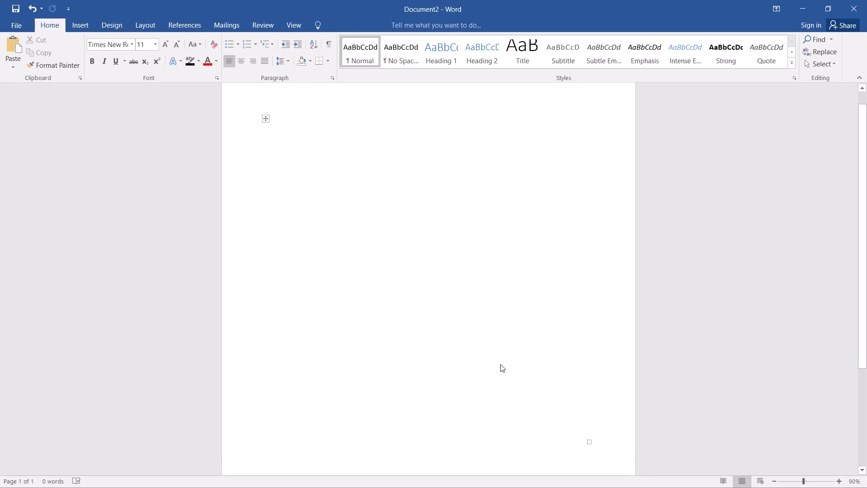
click(664, 250)
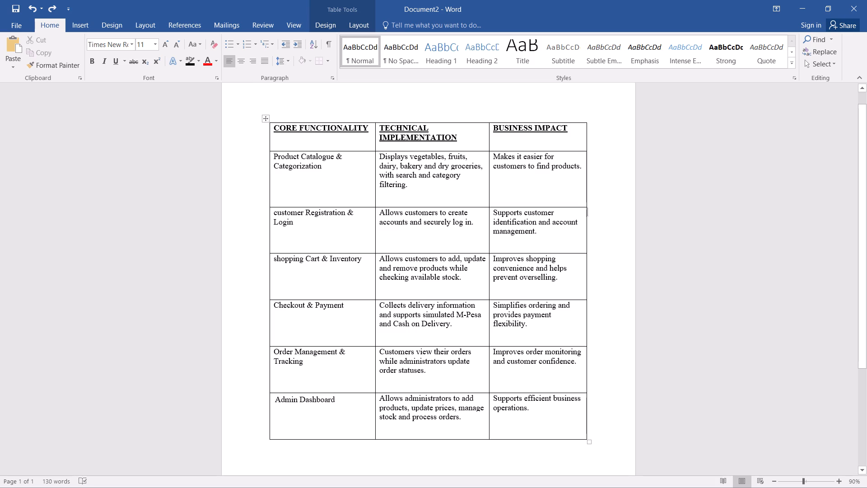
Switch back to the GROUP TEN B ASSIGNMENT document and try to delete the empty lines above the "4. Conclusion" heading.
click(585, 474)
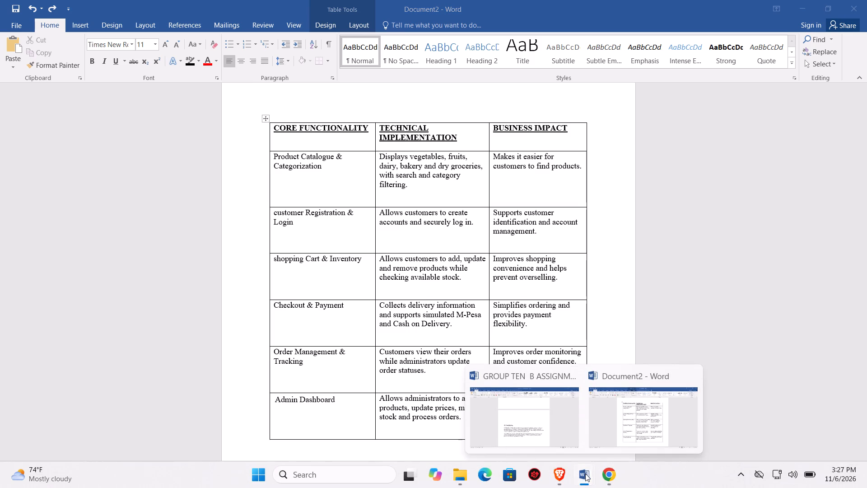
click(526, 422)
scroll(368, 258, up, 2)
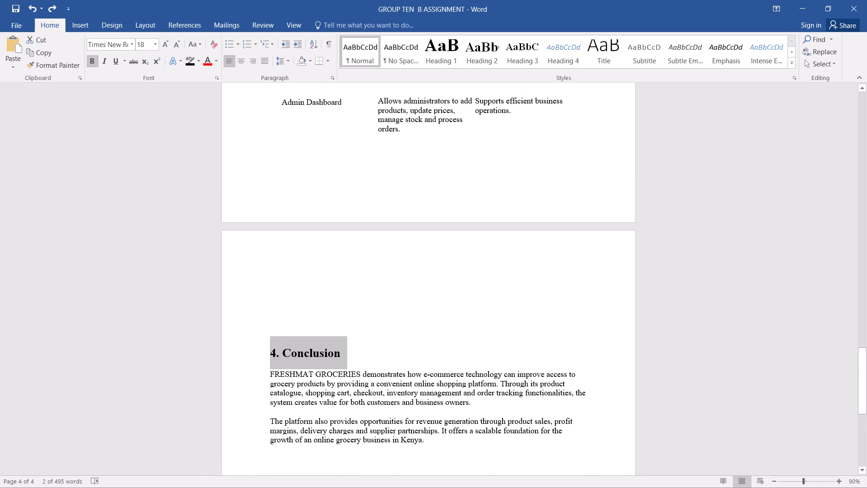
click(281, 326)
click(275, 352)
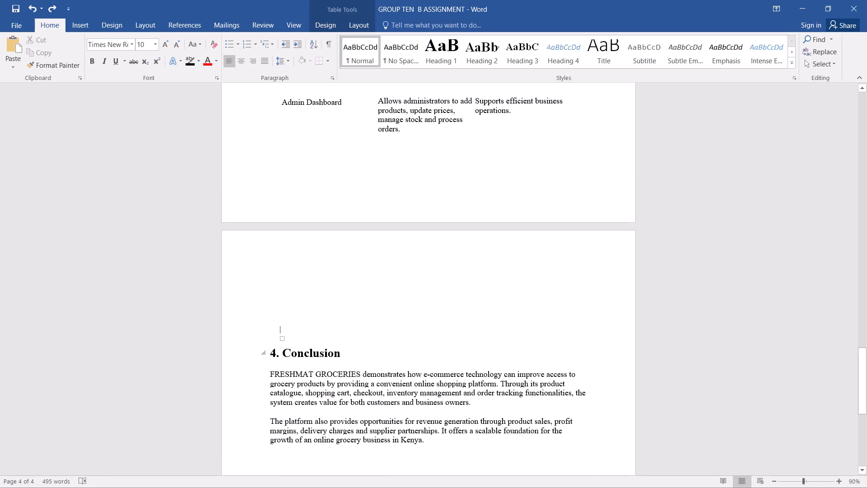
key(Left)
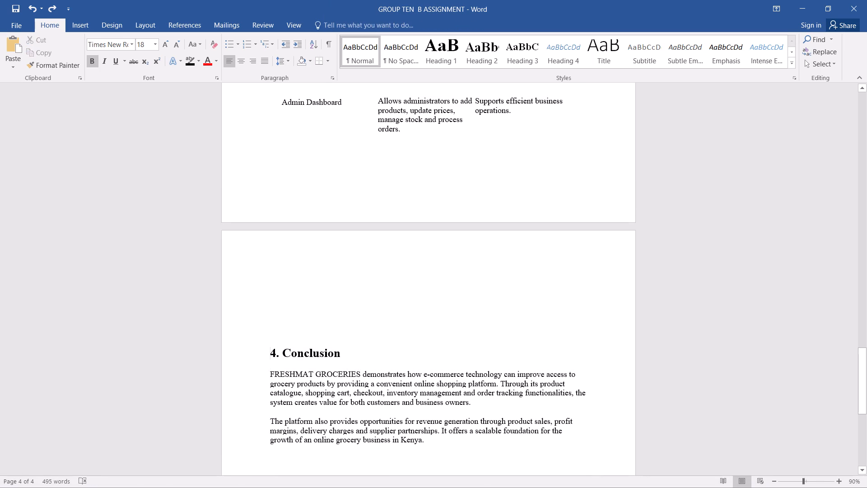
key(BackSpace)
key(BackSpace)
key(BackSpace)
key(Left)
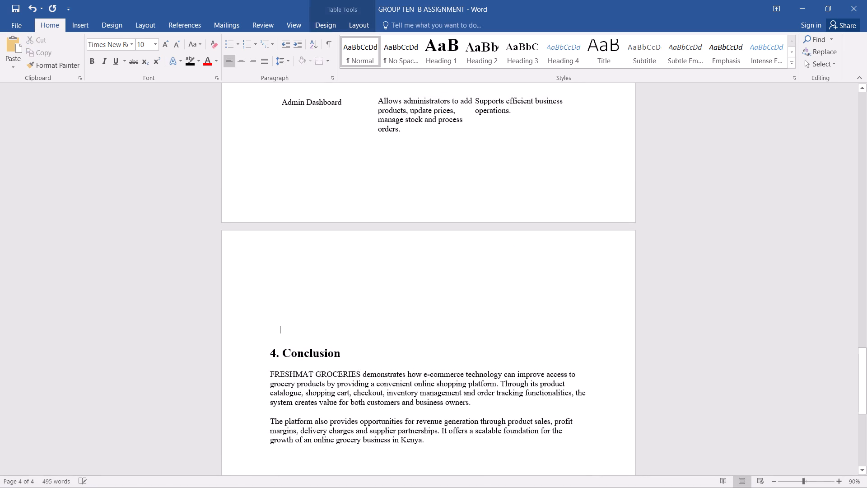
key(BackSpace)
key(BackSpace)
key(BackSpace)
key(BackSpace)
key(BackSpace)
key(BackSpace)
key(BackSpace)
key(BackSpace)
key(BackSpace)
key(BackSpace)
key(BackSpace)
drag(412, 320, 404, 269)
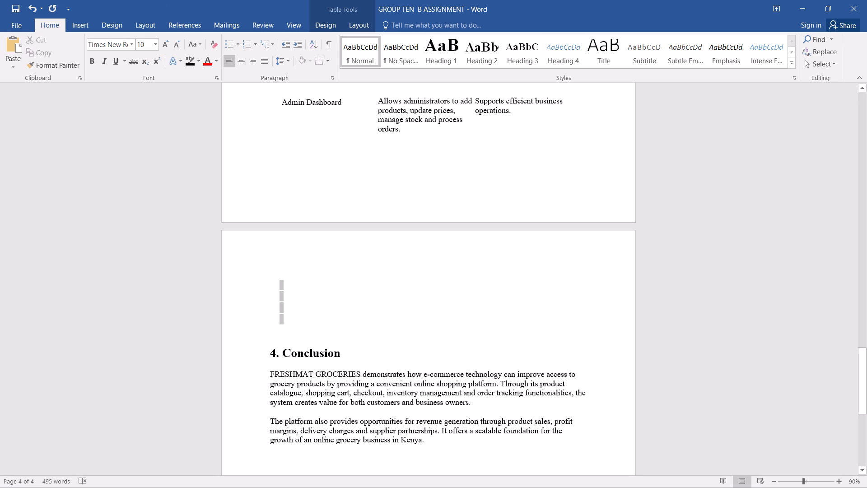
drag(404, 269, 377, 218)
Select the whole "FRESHMAT GROCERIES" title above the E-Commerce Web Application subtitle.
scroll(338, 170, down, 2)
scroll(338, 170, up, 18)
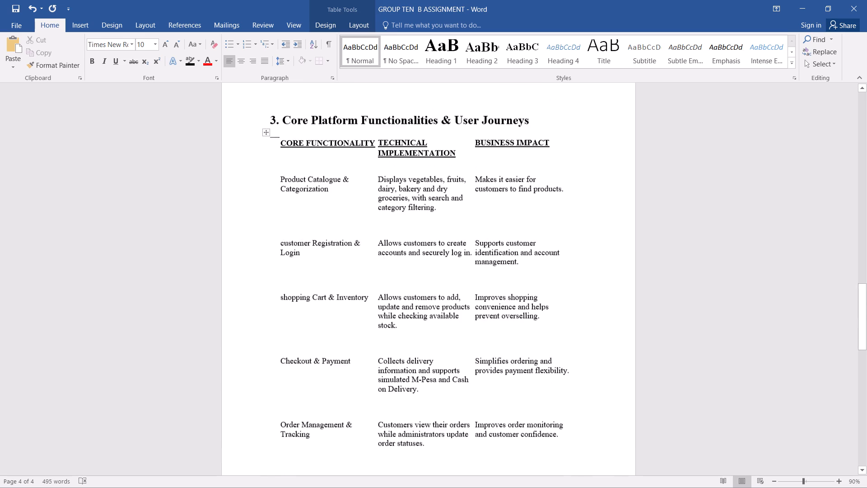
scroll(339, 169, up, 6)
scroll(330, 179, down, 3)
scroll(329, 179, up, 1)
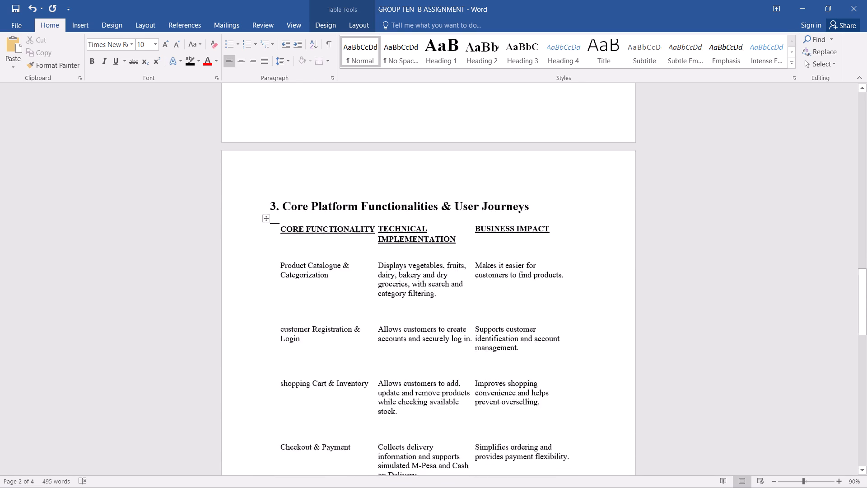
scroll(329, 179, up, 16)
scroll(325, 181, up, 10)
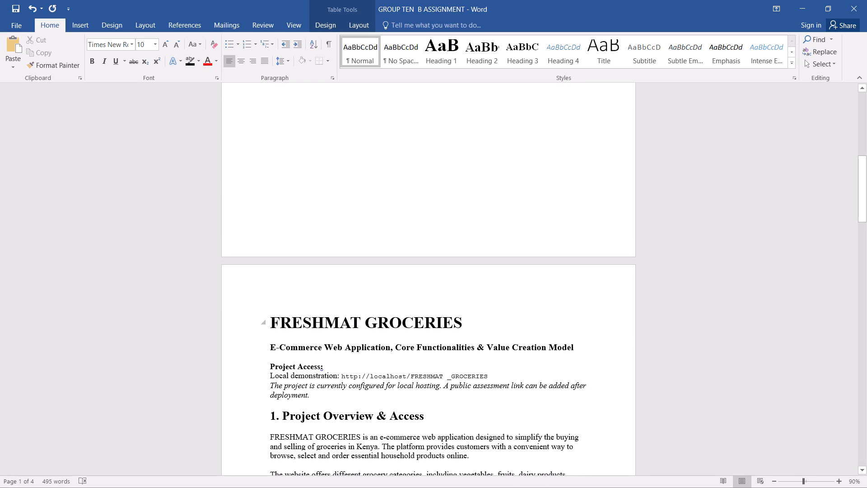
double_click(440, 325)
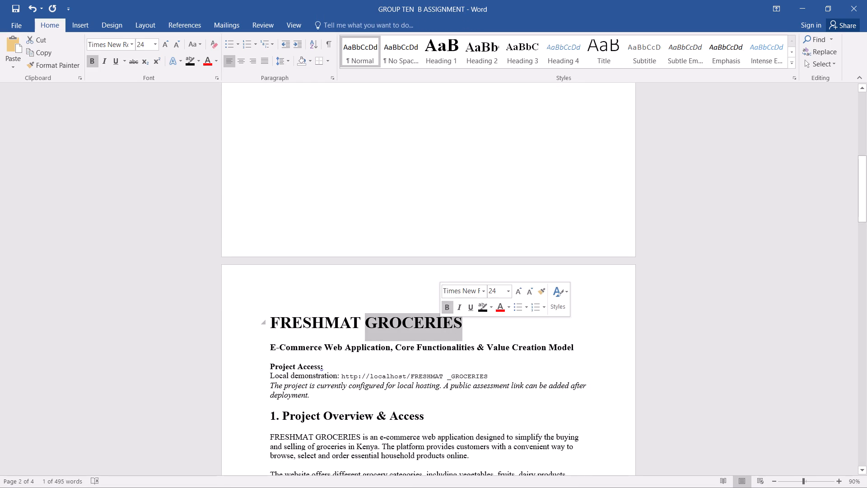
drag(472, 329, 287, 321)
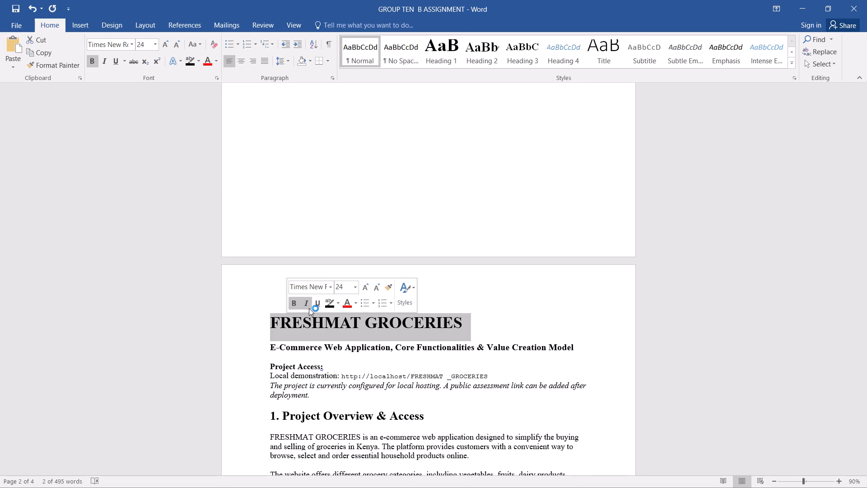
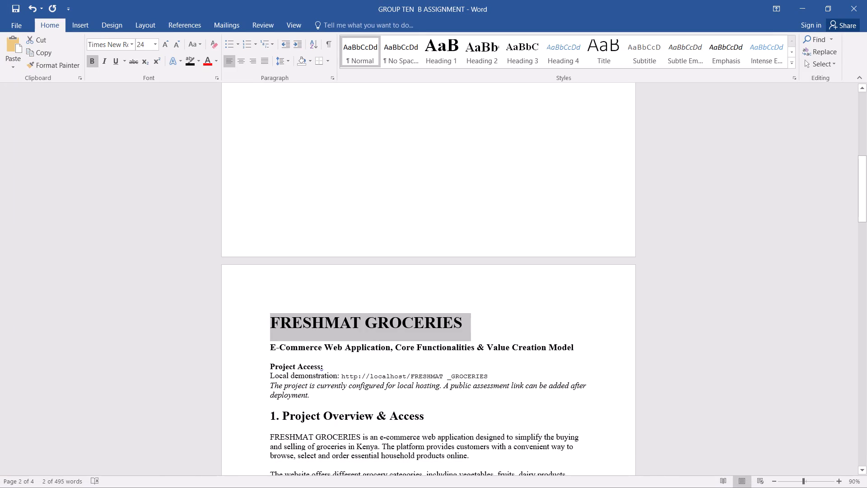
Look over the group members page and the opening of the FRESHMAT GROCERIES report.
click(563, 246)
scroll(519, 369, up, 4)
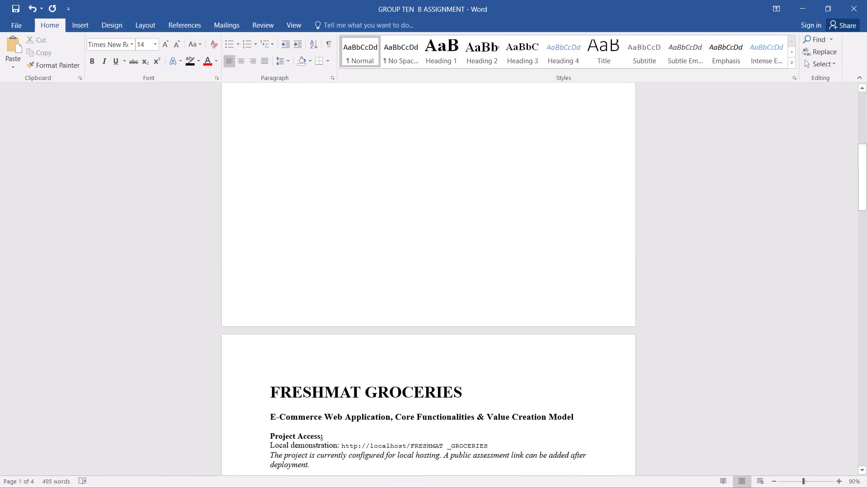
scroll(533, 354, up, 11)
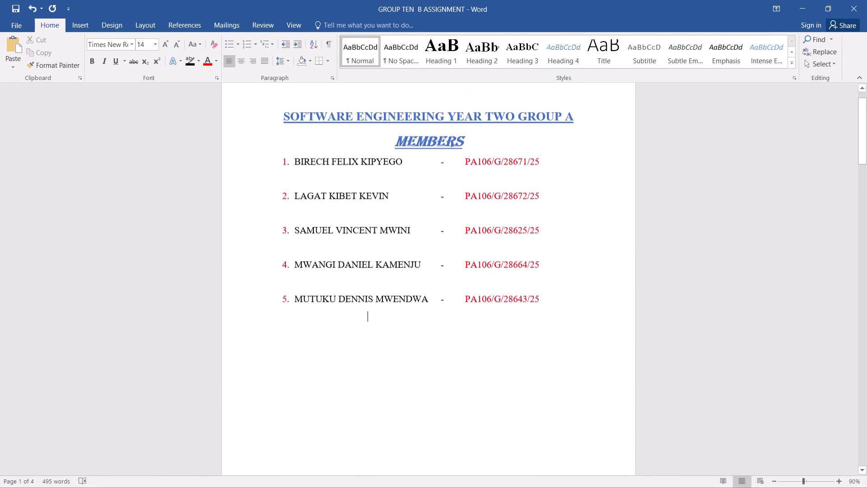
scroll(531, 325, up, 2)
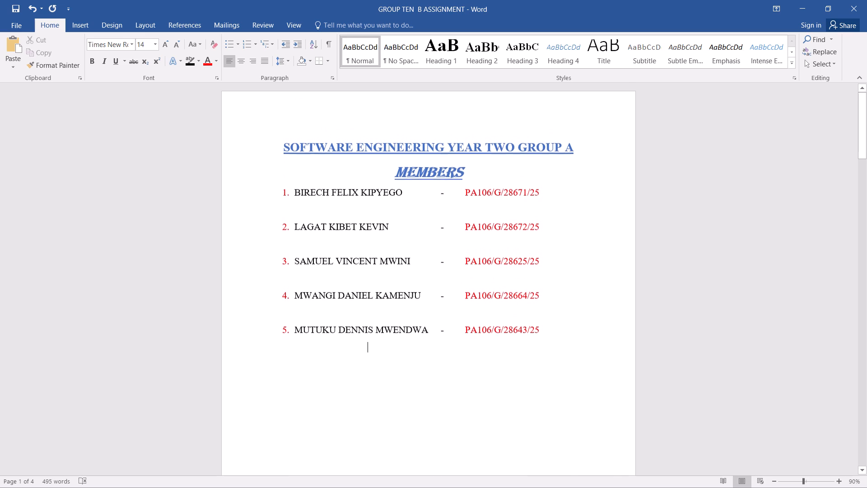
scroll(503, 315, down, 12)
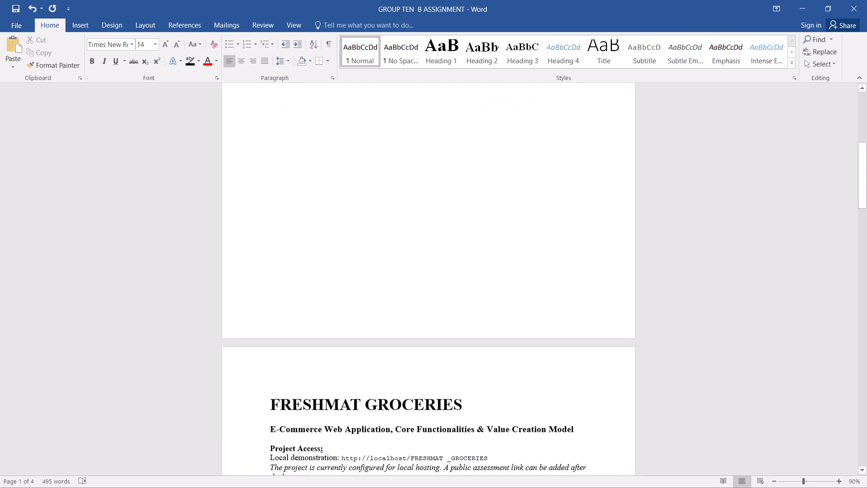
scroll(501, 317, down, 8)
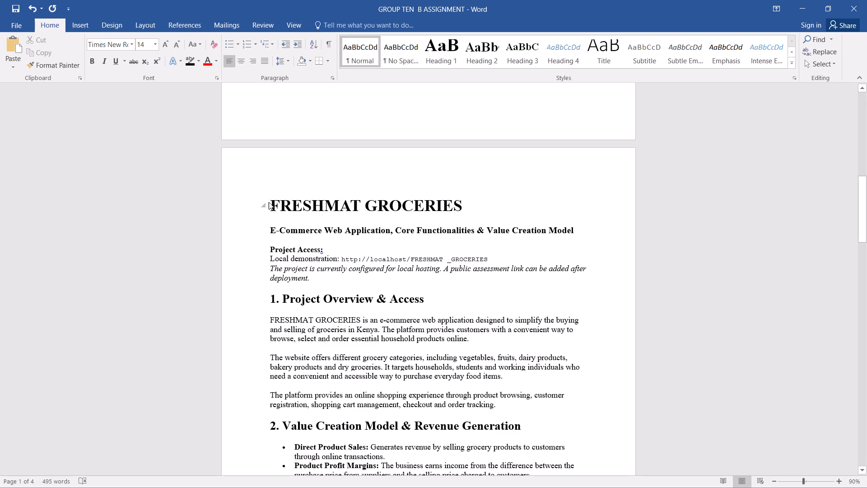
Select the "FRESHMAT GROCERIES" title together with all four numbered section headings and set their font colour to purple.
drag(272, 202, 480, 201)
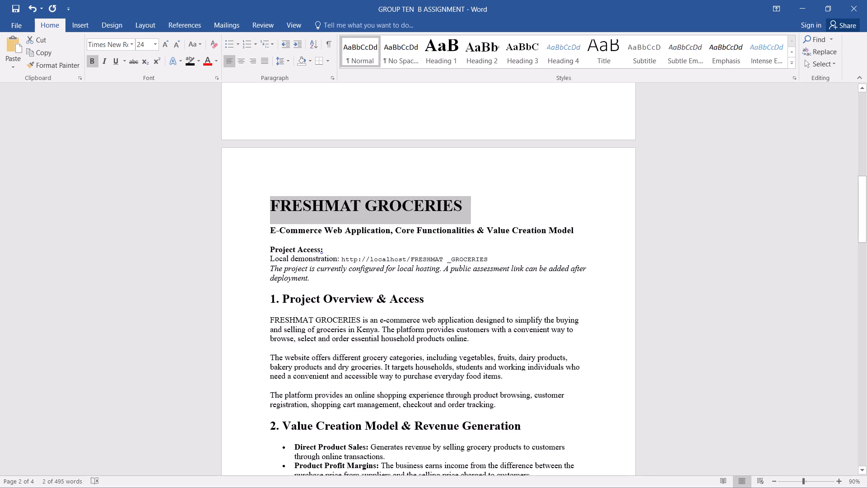
ctrl+click(253, 301)
scroll(329, 334, down, 3)
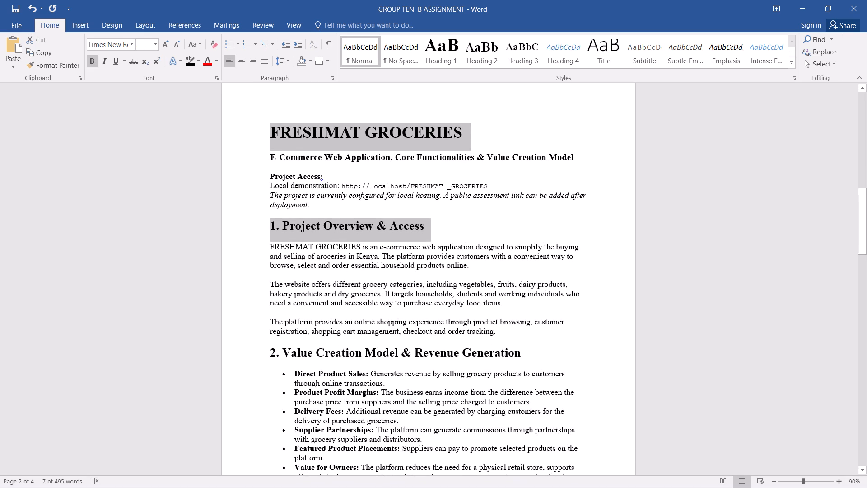
ctrl+click(253, 349)
scroll(316, 337, down, 7)
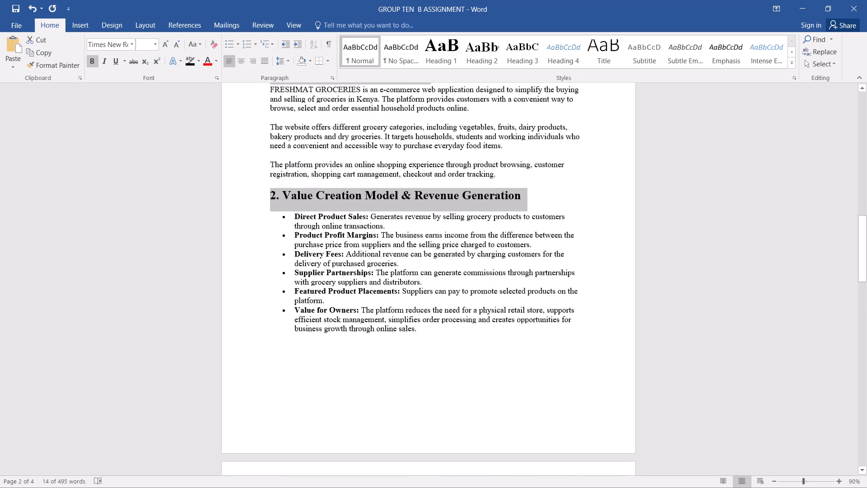
scroll(322, 333, down, 6)
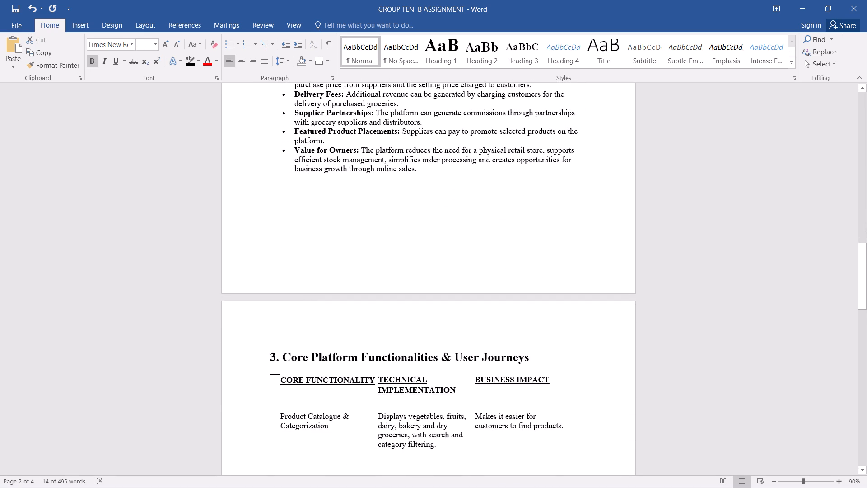
ctrl+click(250, 351)
scroll(370, 342, down, 7)
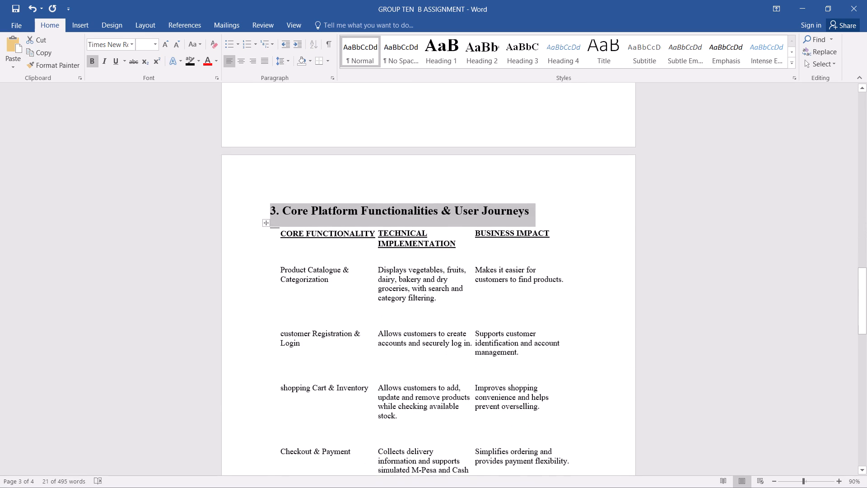
scroll(370, 342, down, 6)
scroll(368, 343, up, 3)
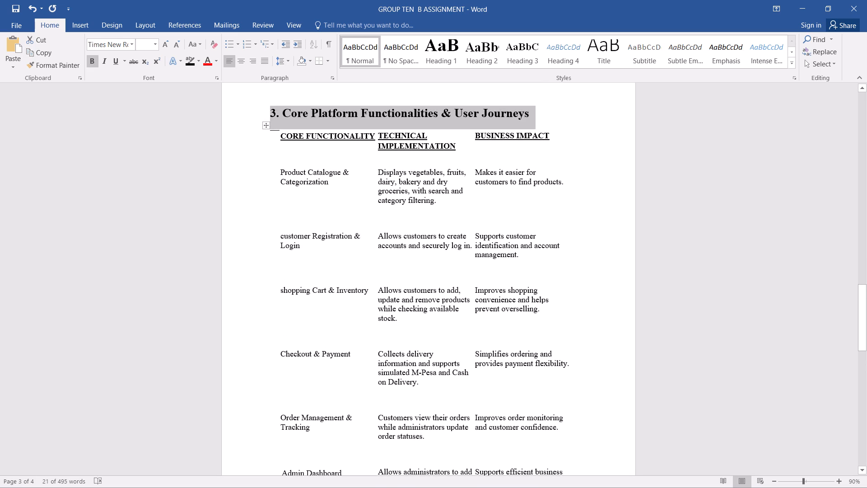
scroll(345, 337, down, 18)
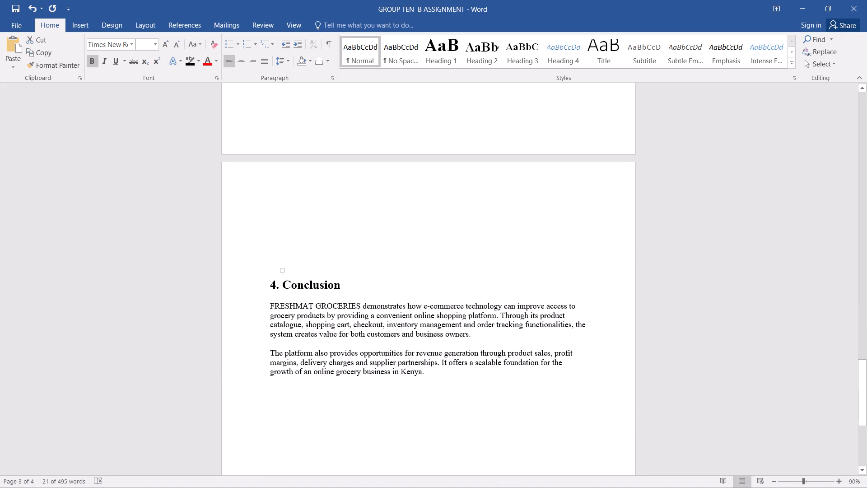
ctrl+click(246, 285)
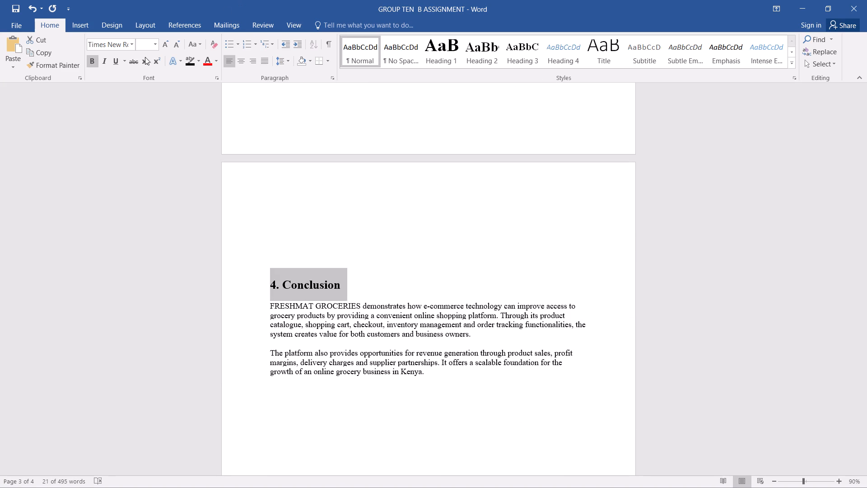
click(212, 61)
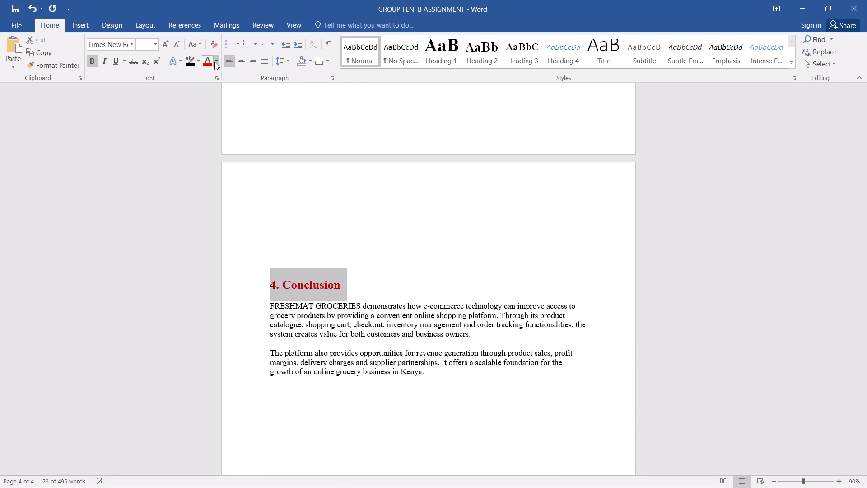
click(212, 63)
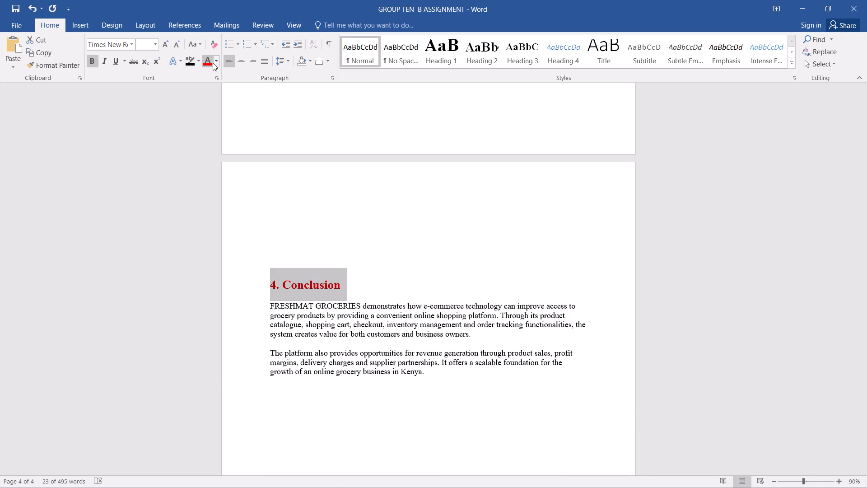
click(214, 59)
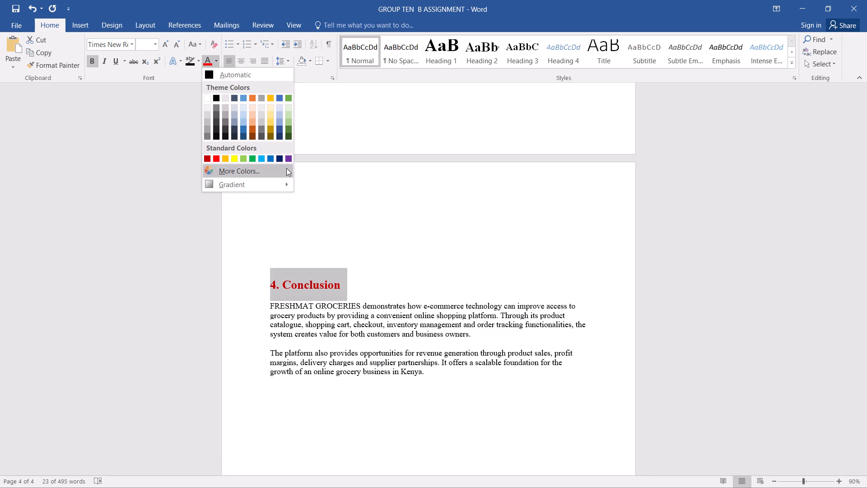
click(289, 158)
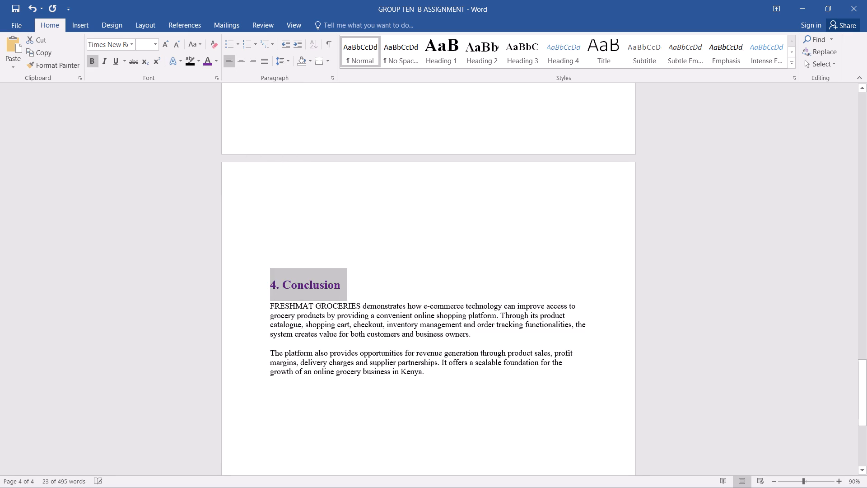
click(466, 208)
Delete the "3. Core Platform Functionalities & User Journeys" heading, the functionalities table and the blank rows after it, above "4. Conclusion".
scroll(410, 192, up, 2)
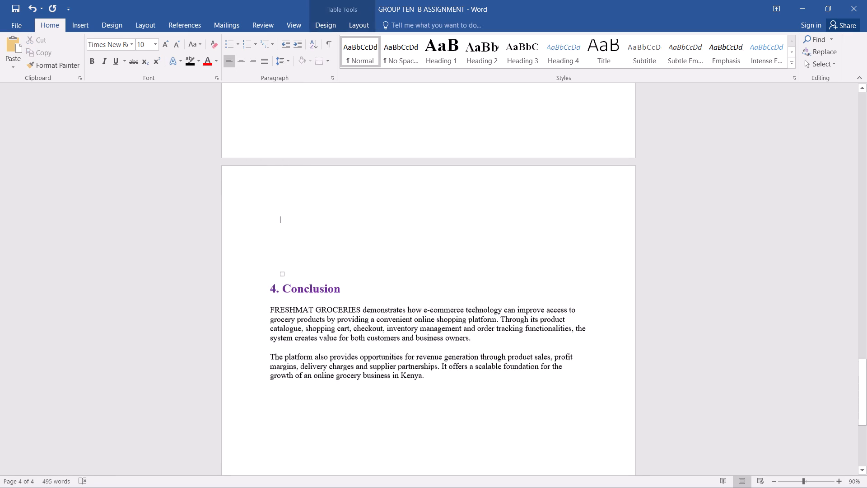
scroll(410, 192, up, 20)
scroll(410, 192, up, 1)
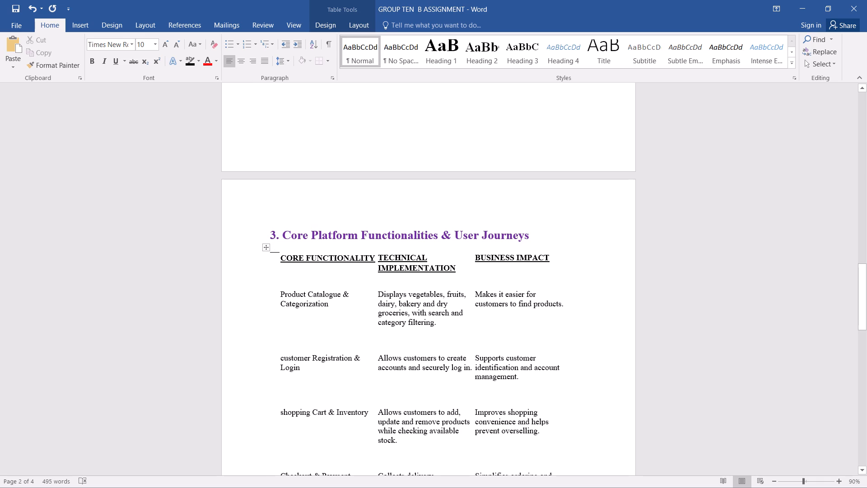
scroll(479, 278, down, 13)
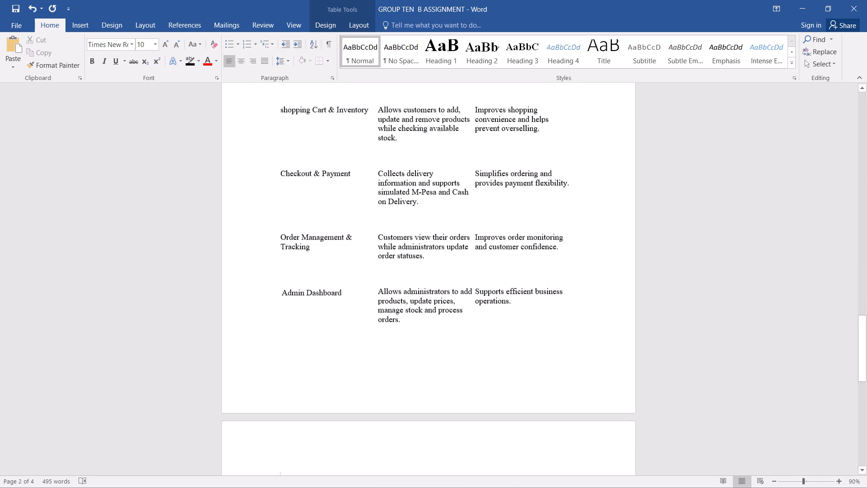
scroll(506, 317, down, 4)
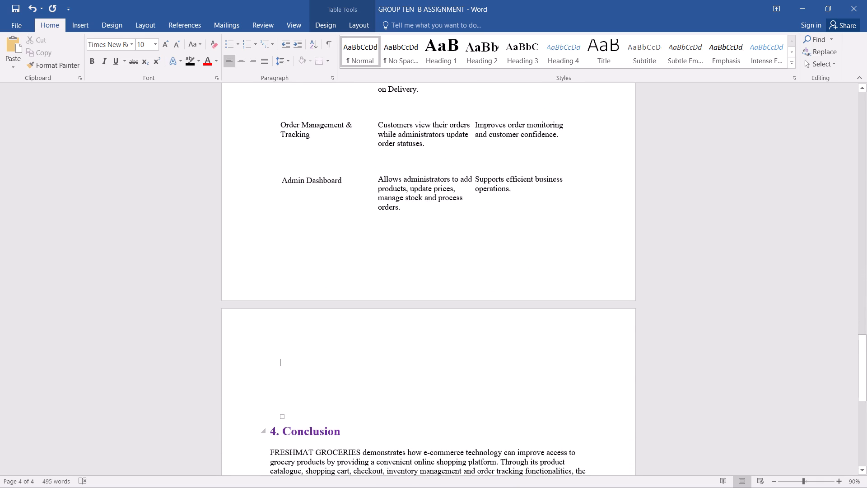
drag(297, 415, 227, 331)
drag(356, 394, 347, 398)
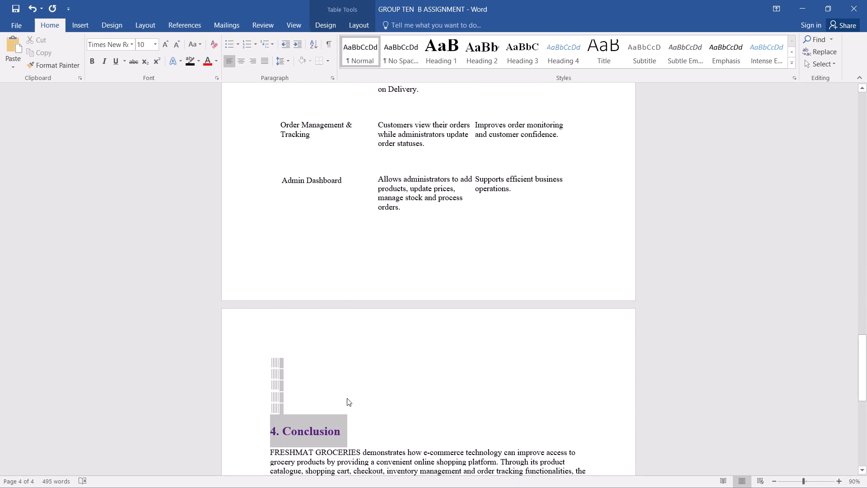
drag(347, 398, 338, 395)
drag(305, 401, 275, 75)
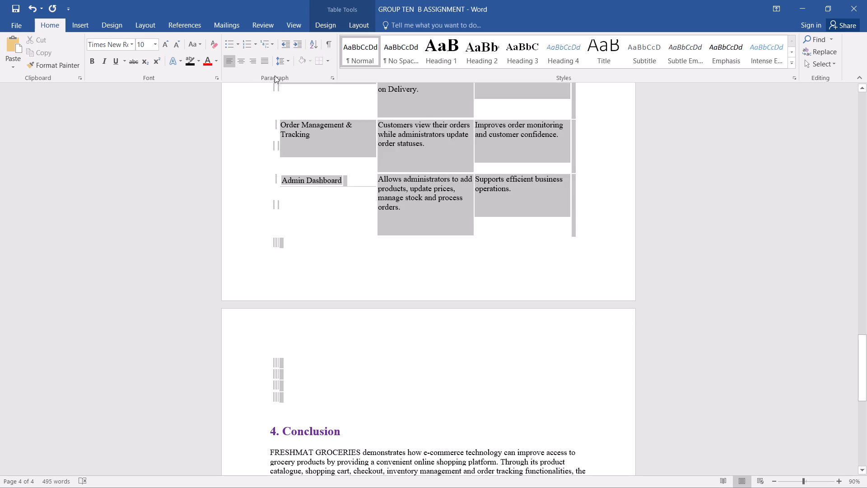
drag(275, 75, 272, 129)
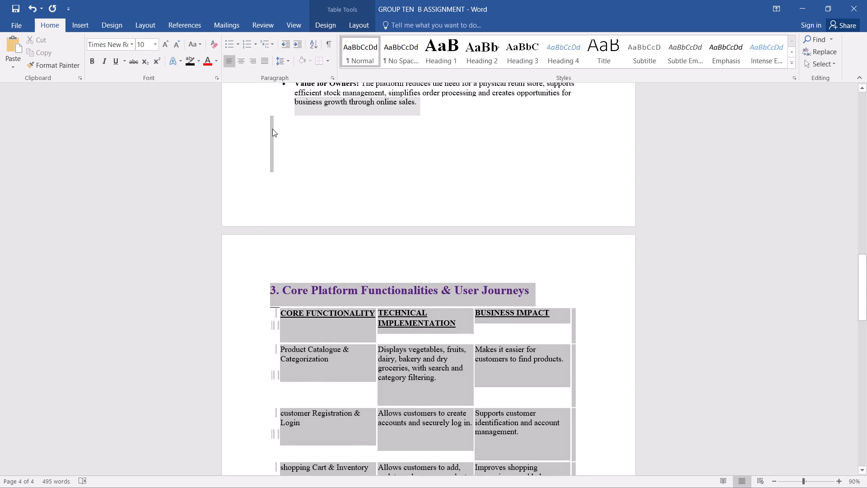
drag(272, 129, 261, 266)
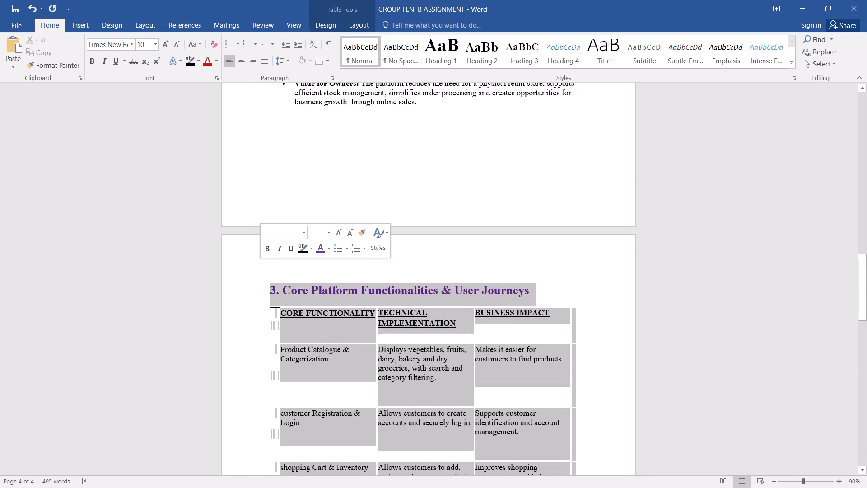
key(Delete)
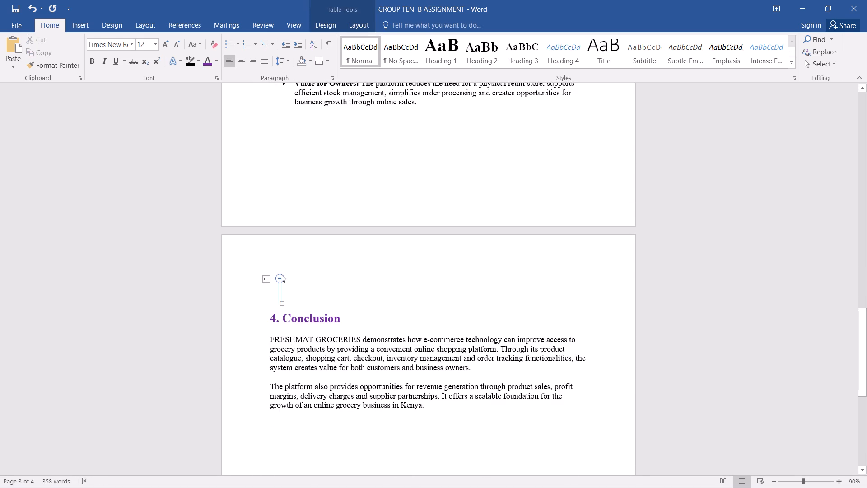
Delete the leftover empty table above the "4. Conclusion" heading.
right_click(271, 282)
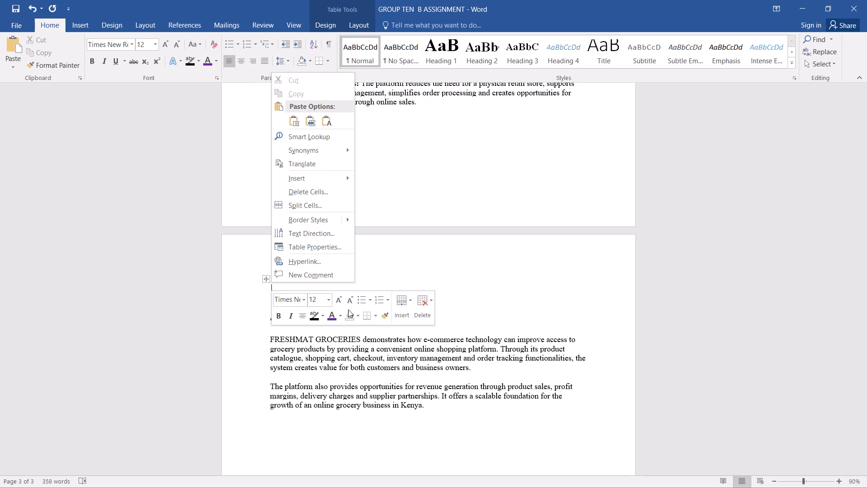
click(386, 237)
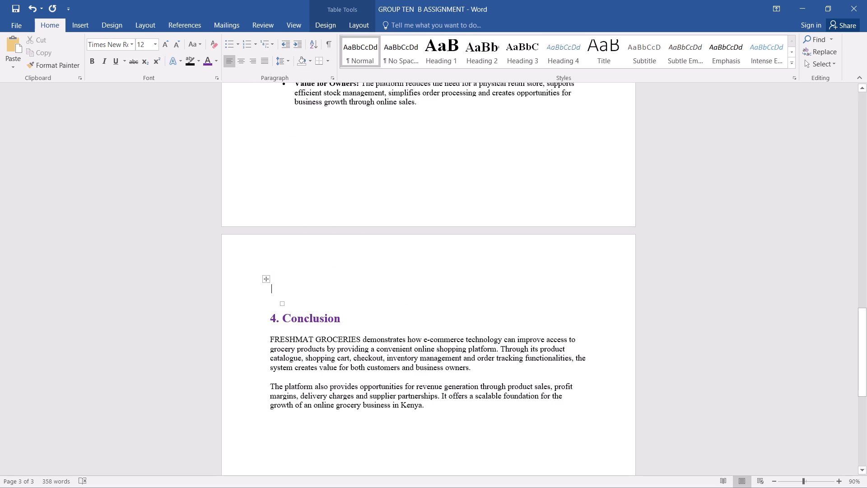
right_click(270, 278)
click(282, 280)
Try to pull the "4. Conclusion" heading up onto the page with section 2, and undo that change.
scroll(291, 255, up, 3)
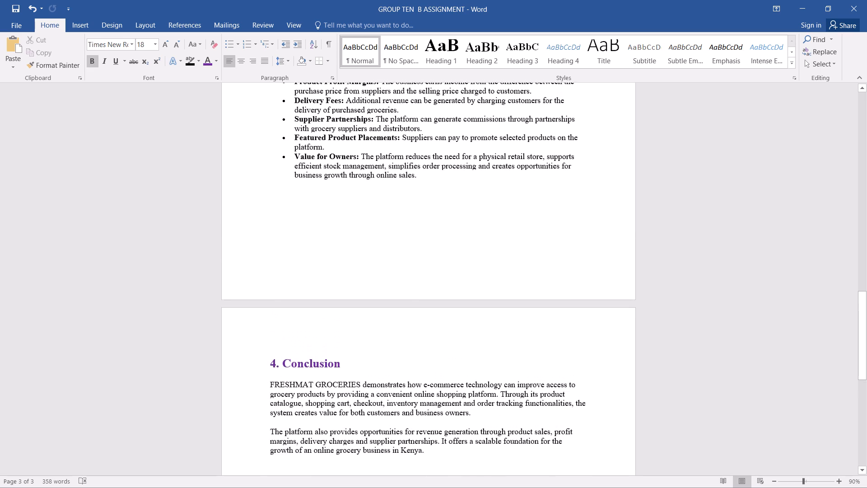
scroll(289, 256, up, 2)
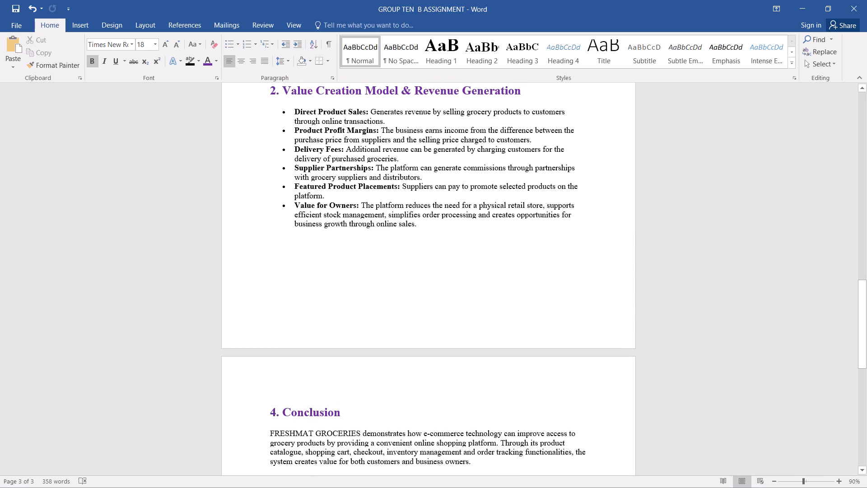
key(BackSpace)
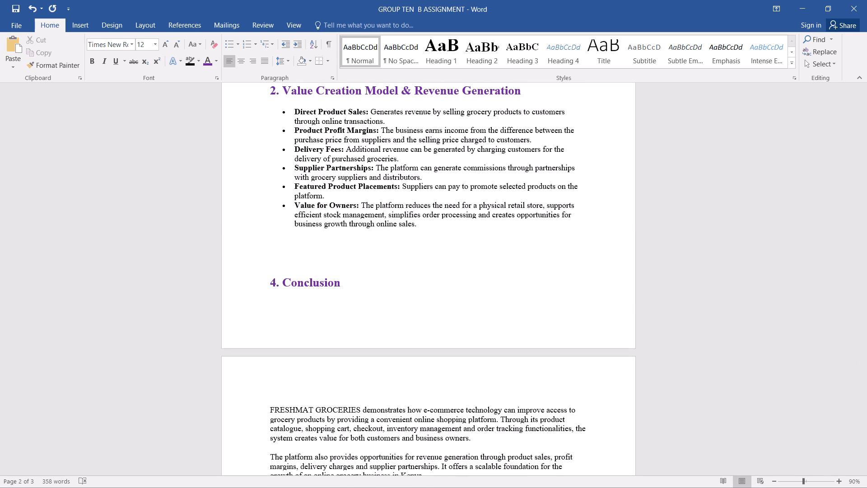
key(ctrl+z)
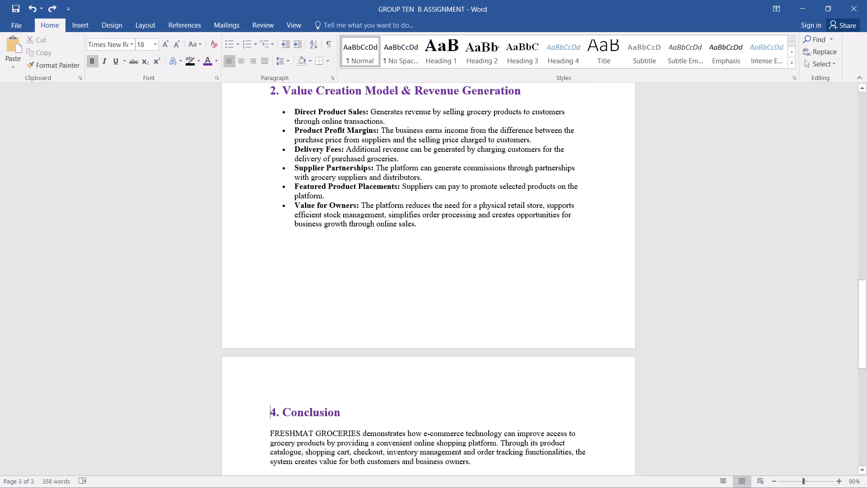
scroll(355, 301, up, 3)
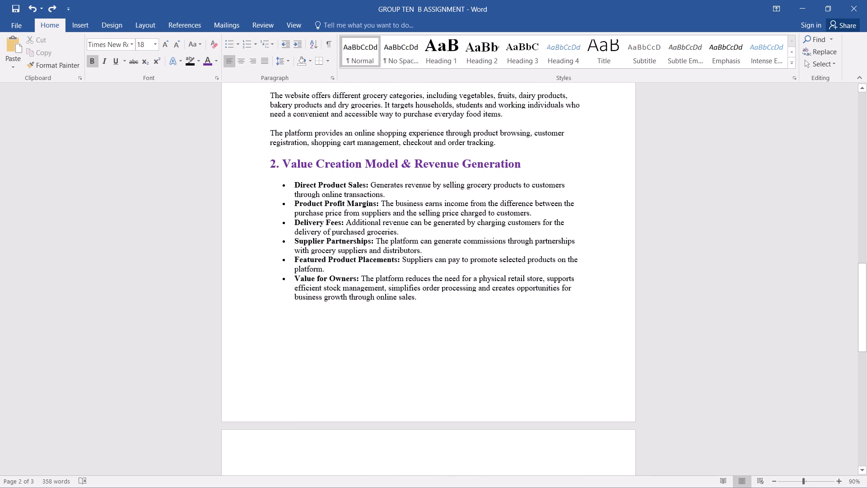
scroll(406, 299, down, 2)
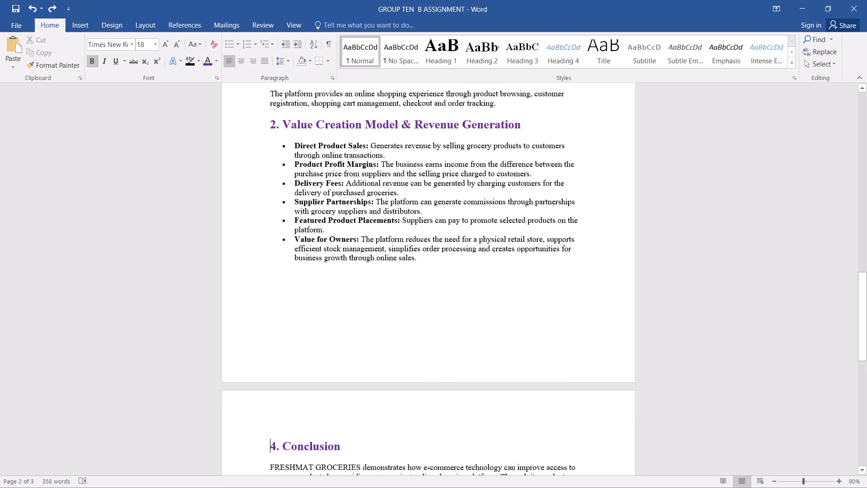
Cut the whole core functionality table from Document2 and paste it below the section 2 bullet list in the GROUP TEN B ASSIGNMENT document.
scroll(406, 299, down, 1)
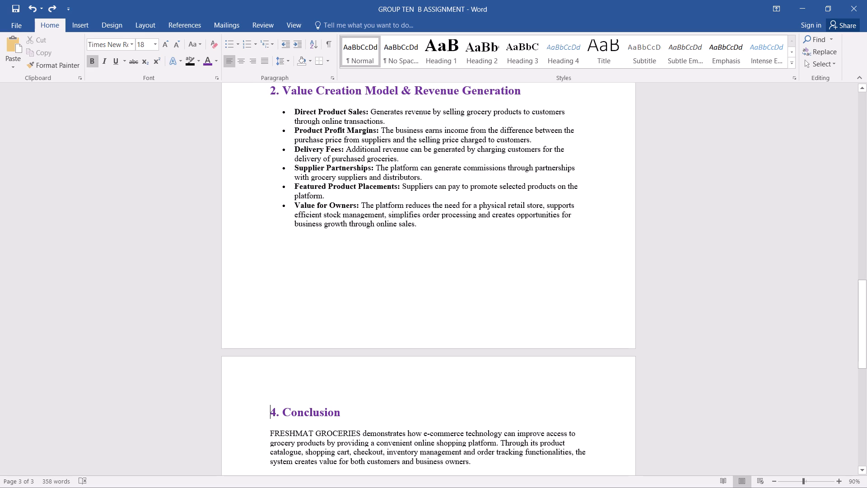
click(295, 252)
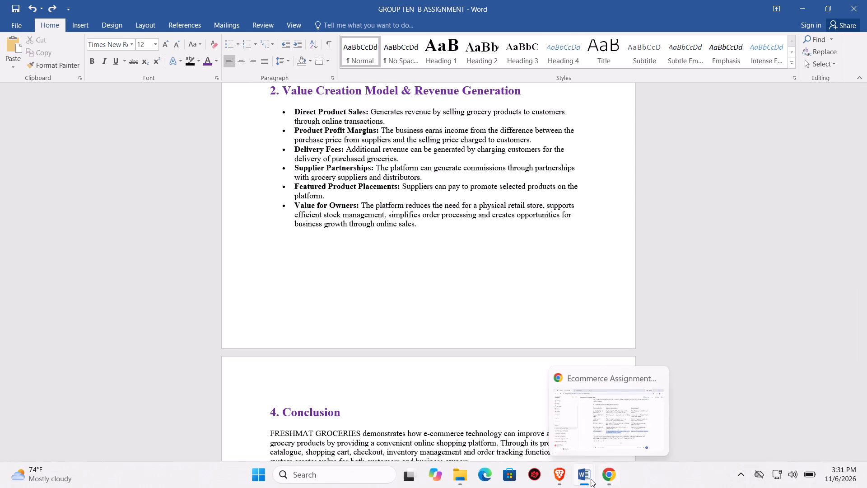
click(588, 479)
click(634, 428)
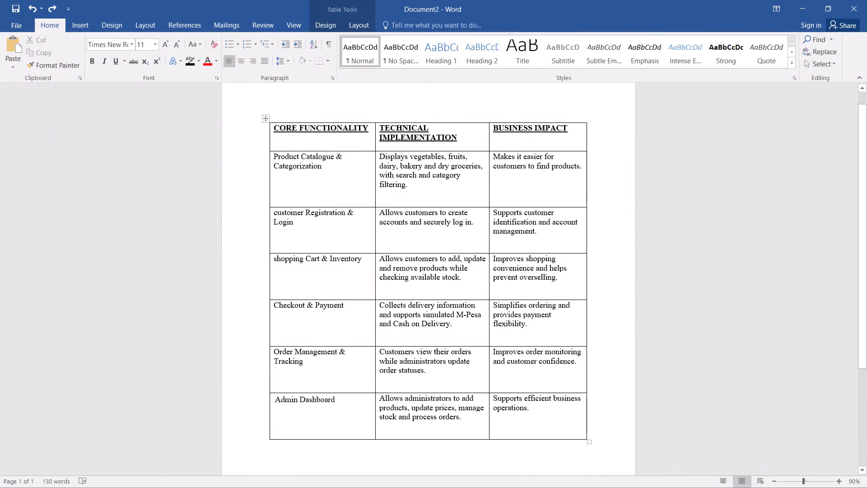
key(ctrl+a)
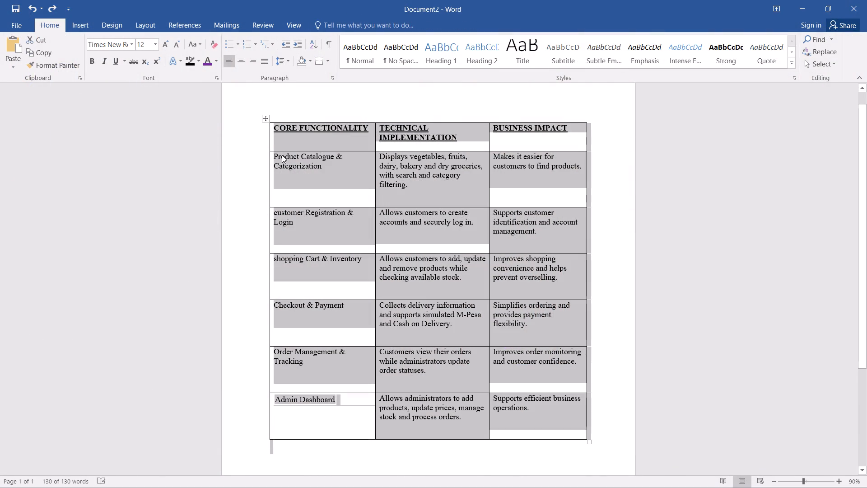
key(ctrl+x)
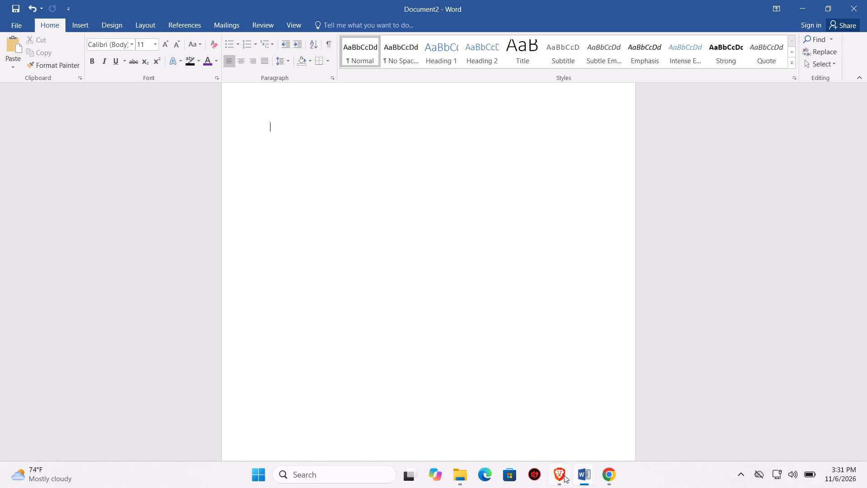
click(584, 475)
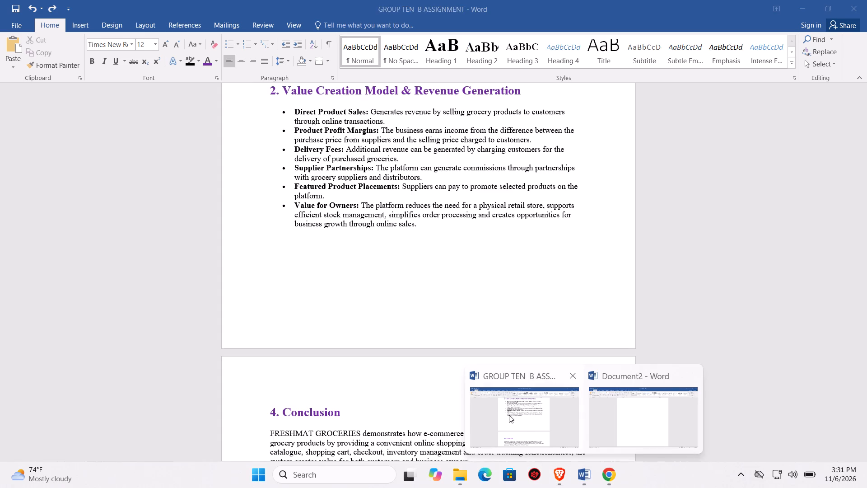
click(523, 419)
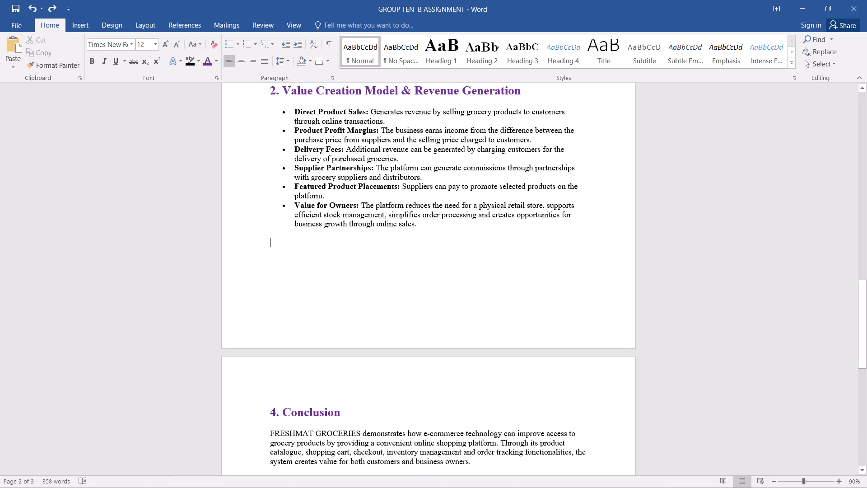
key(ctrl+v)
Insert blank lines after the "Value for Owners" bullet to push the table onto the next page, with an empty line above it.
scroll(401, 248, up, 2)
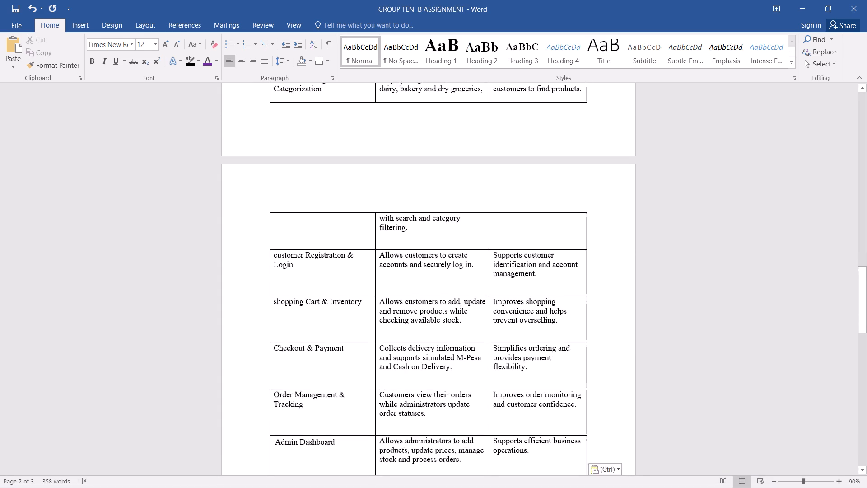
scroll(394, 254, up, 5)
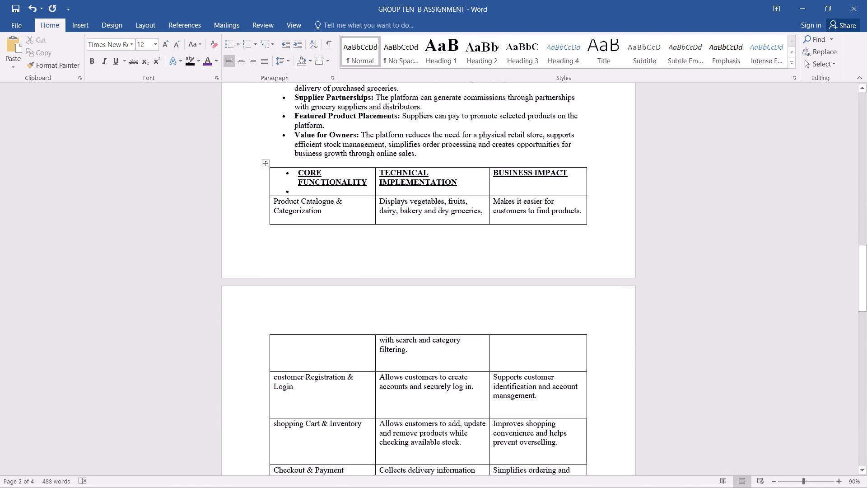
click(424, 153)
key(Return)
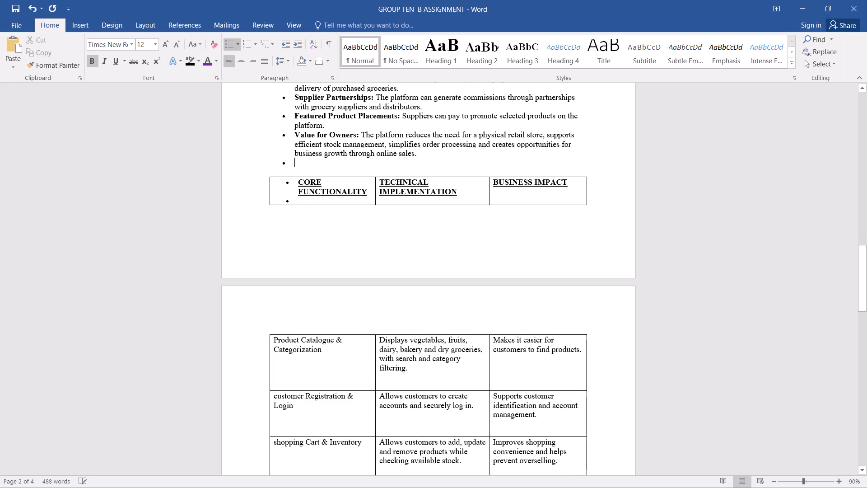
key(Return)
key(Return)
key(Return)
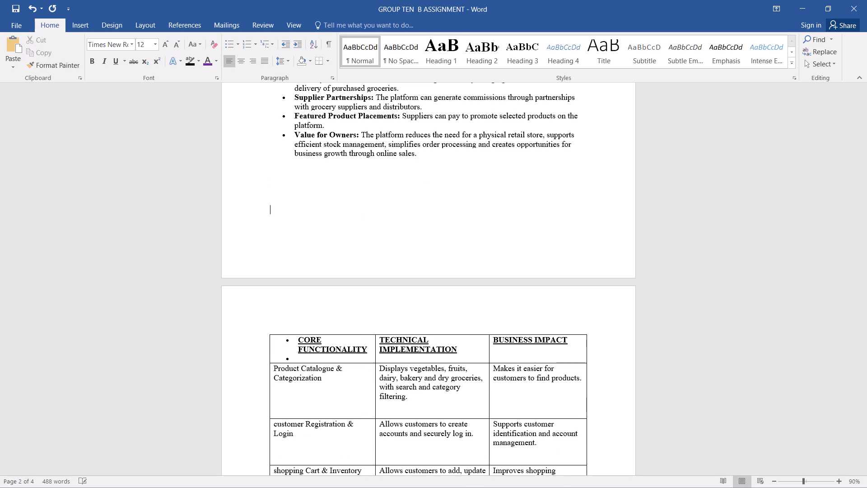
key(Return)
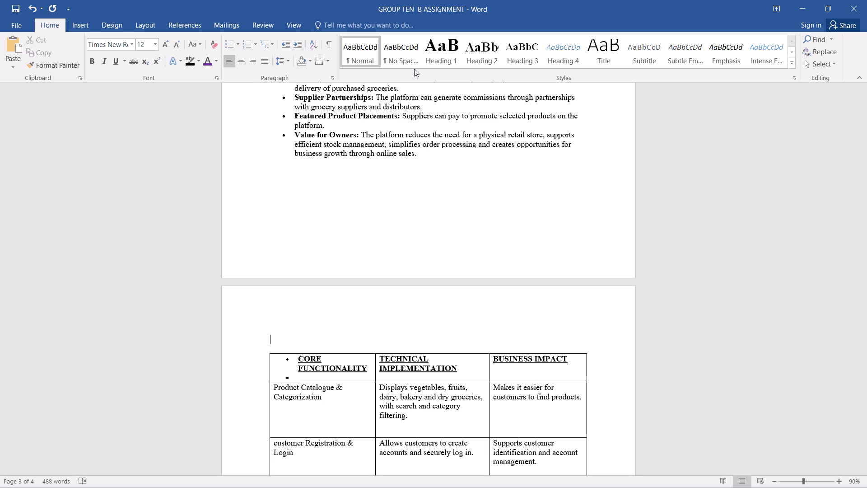
Write the heading "3. Core platform functionalities and user journeys" on the empty line above the functionality table.
key(3)
key(BackSpace)
scroll(315, 292, down, 8)
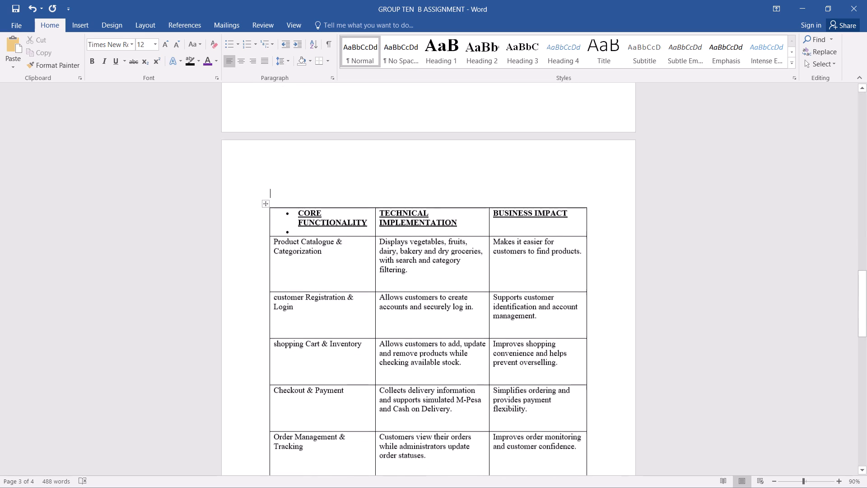
scroll(322, 289, down, 8)
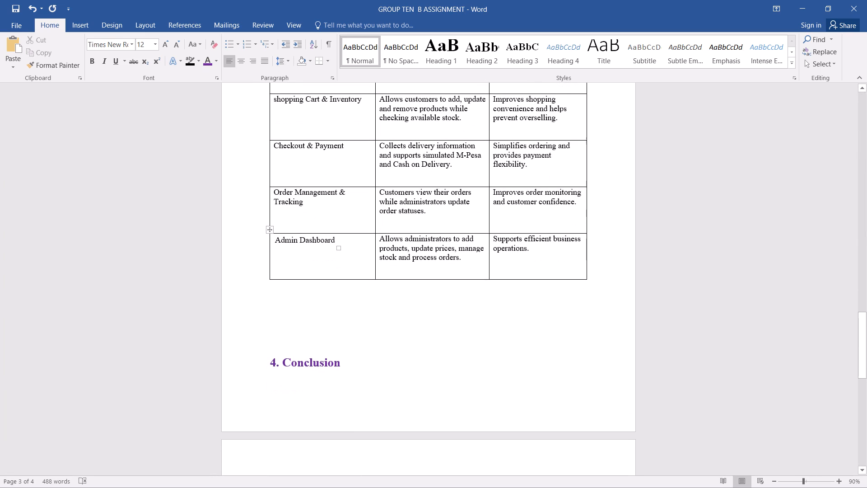
scroll(322, 289, up, 13)
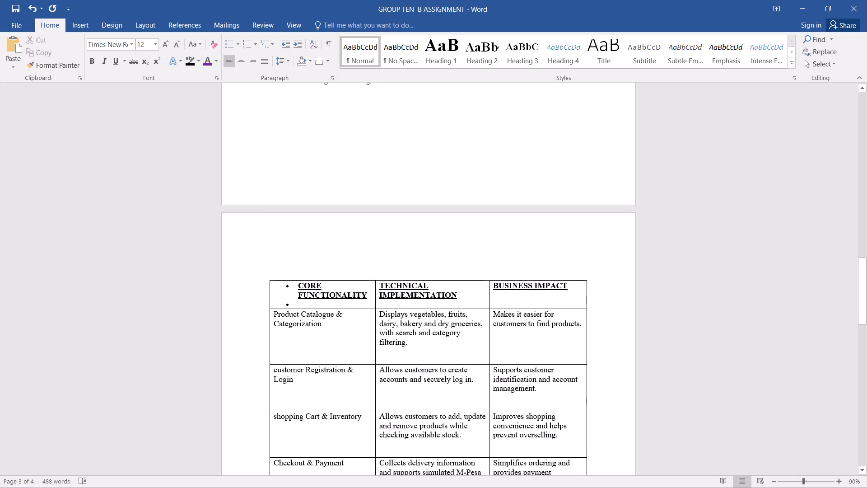
key(3)
key(period)
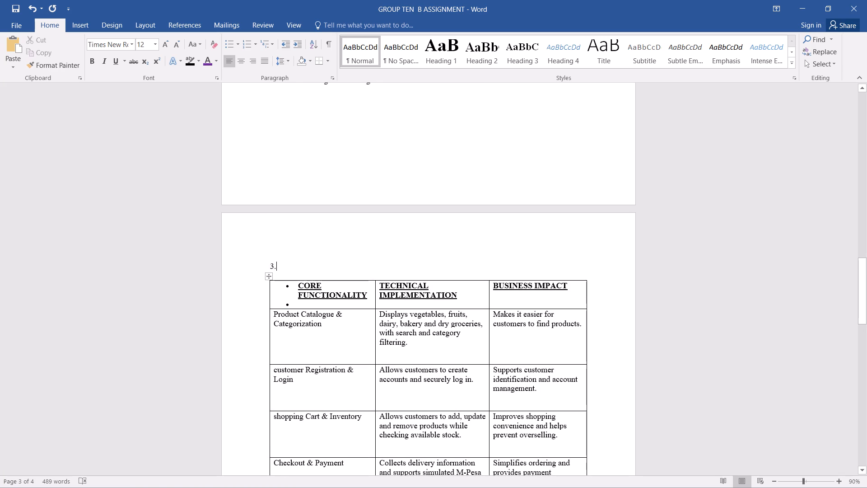
key(space)
key(c)
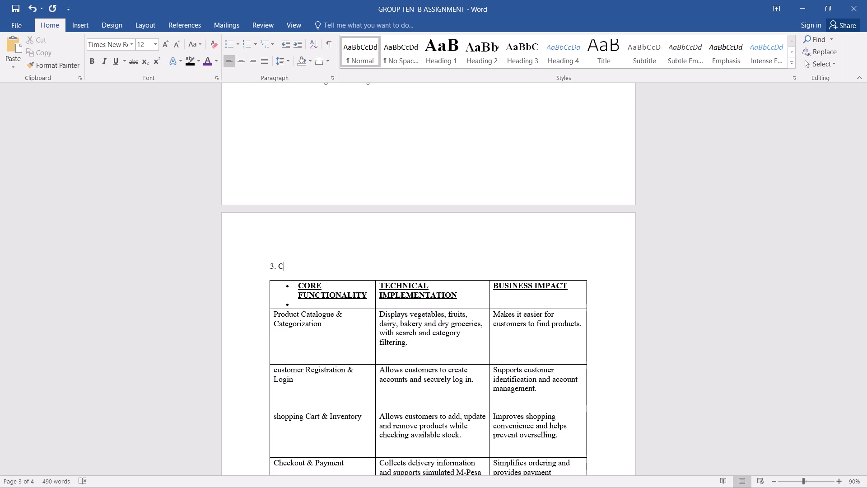
key(o)
text(re)
key(space)
text(platform)
key(space)
text(functionali)
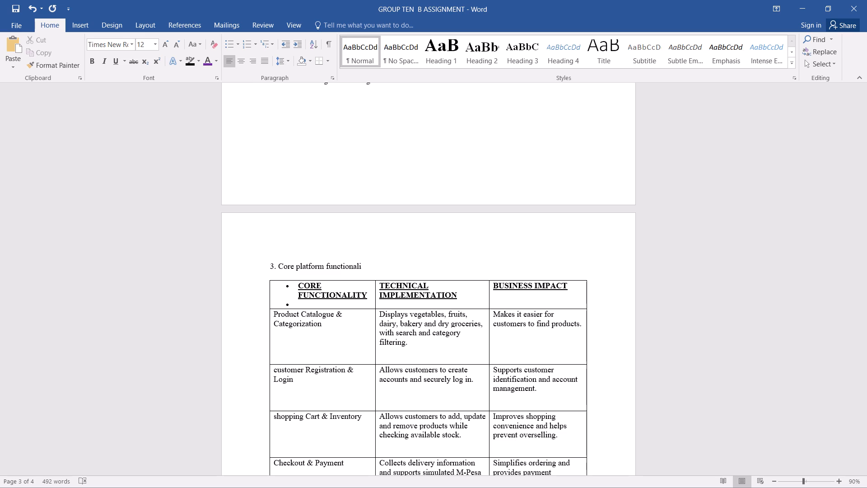
text(ties)
key(space)
text(and user)
key(space)
text(jour)
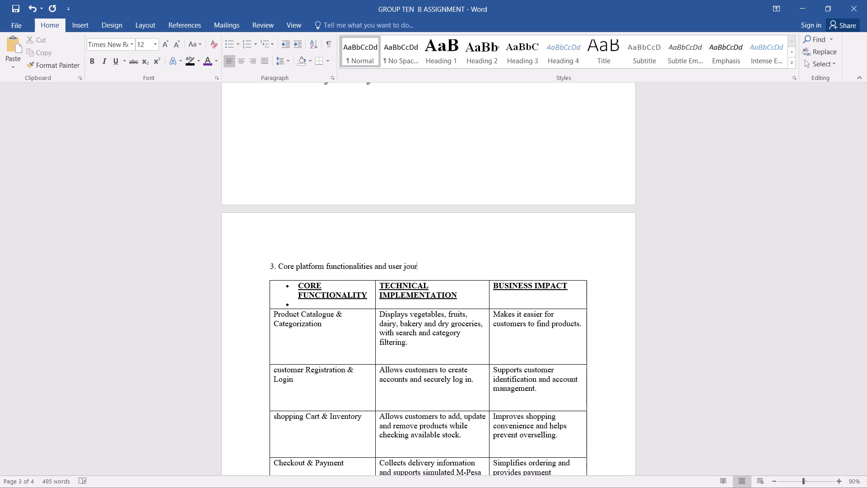
text(neys)
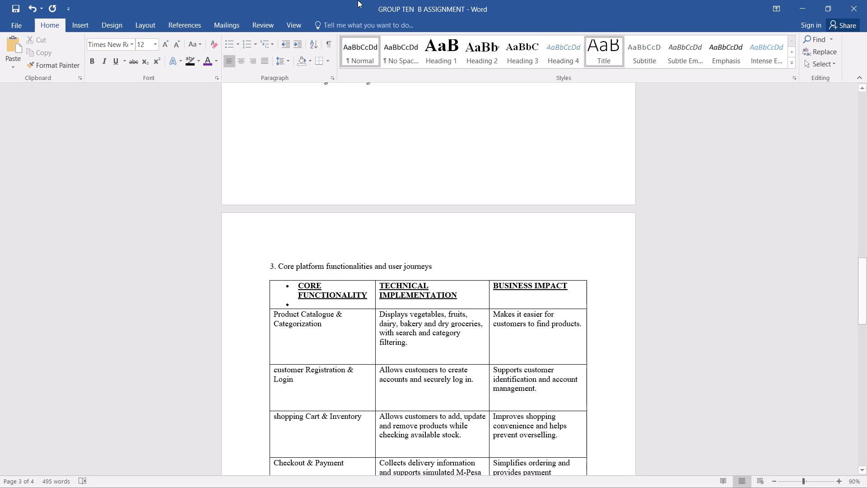
Format the "3. Core platform functionalities and user journeys" heading as purple, bold, 20 pt text.
drag(433, 263, 345, 265)
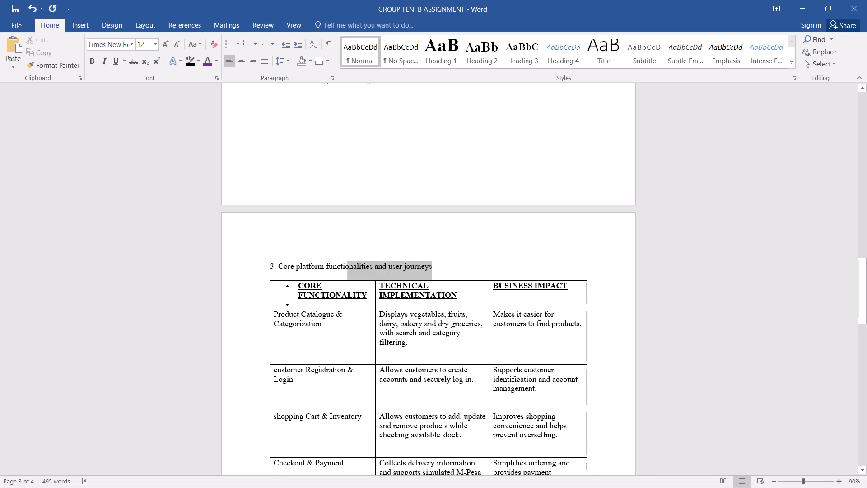
drag(345, 265, 267, 262)
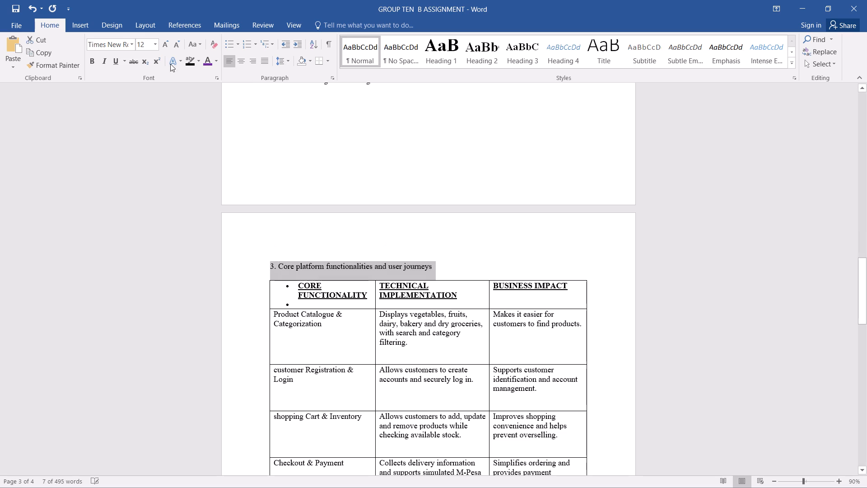
click(210, 61)
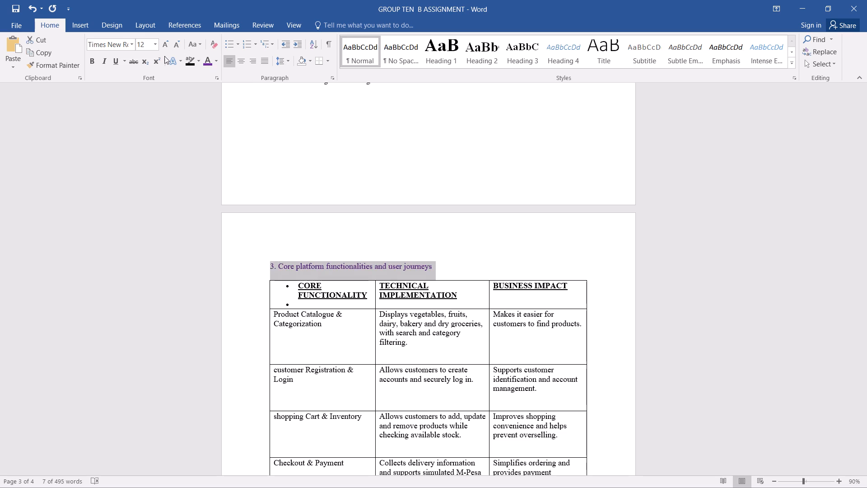
click(90, 60)
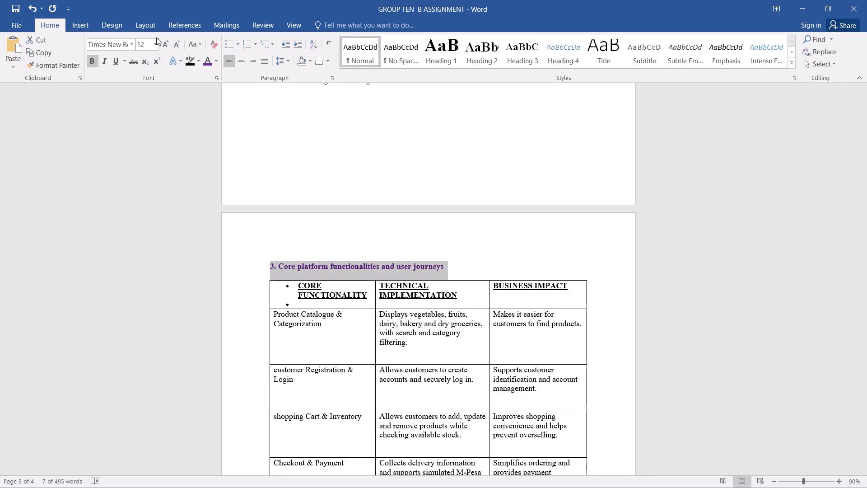
triple_click(165, 39)
click(165, 40)
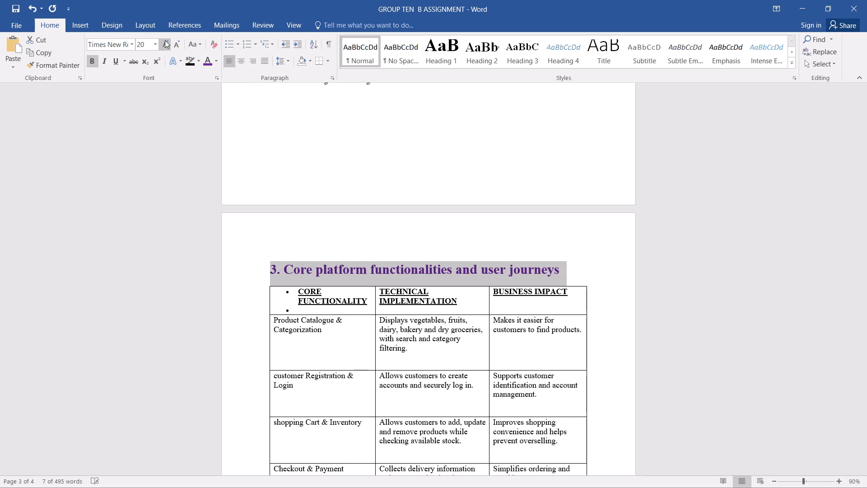
click(165, 40)
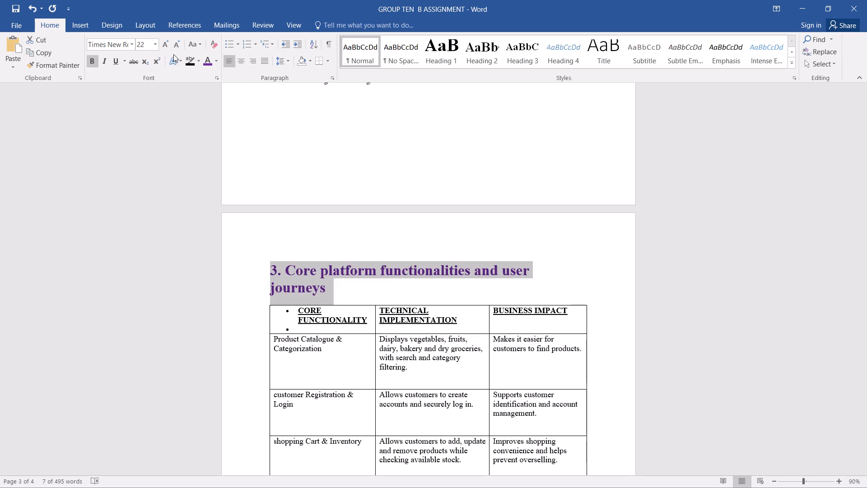
click(176, 48)
click(738, 299)
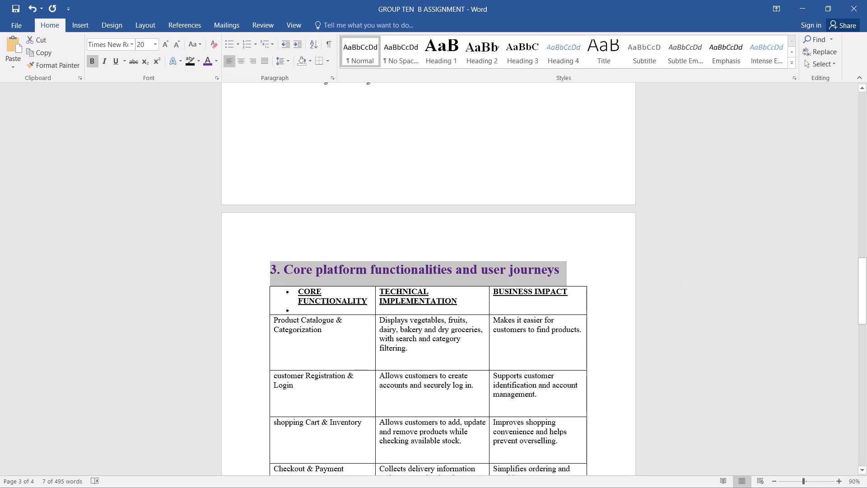
Insert a blank line above the "4. Conclusion" heading to move it onto the next page with its text.
scroll(435, 224, down, 3)
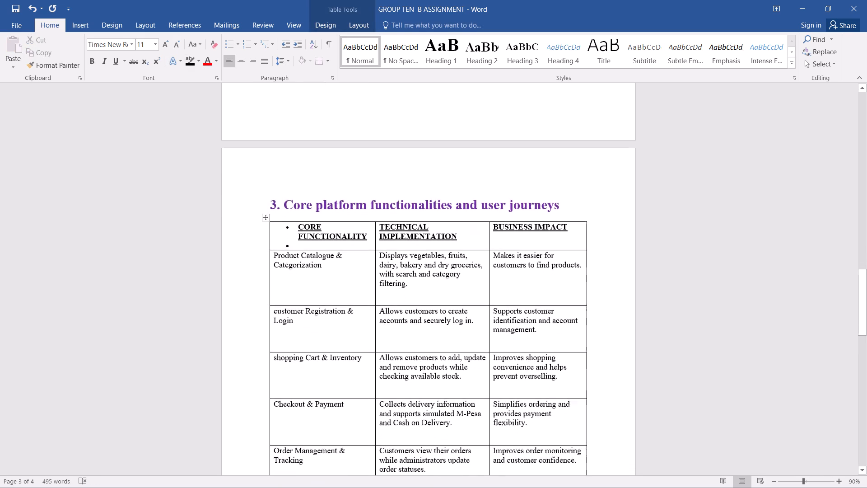
scroll(435, 224, down, 12)
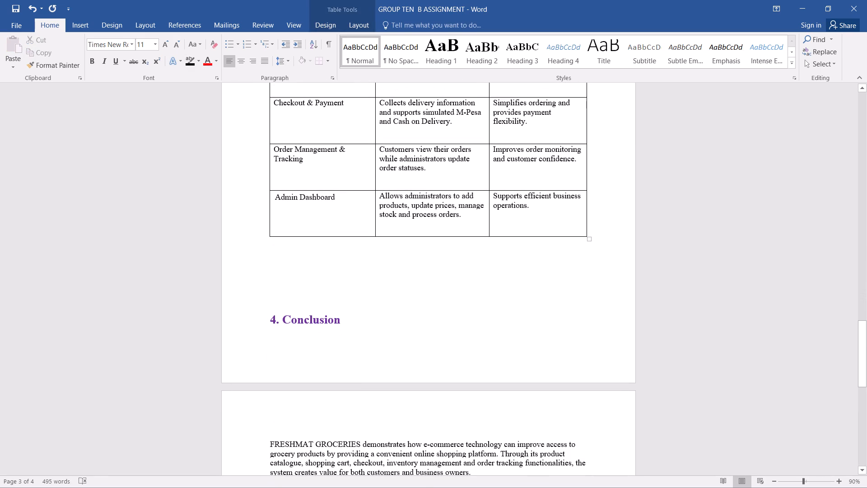
click(271, 301)
key(Return)
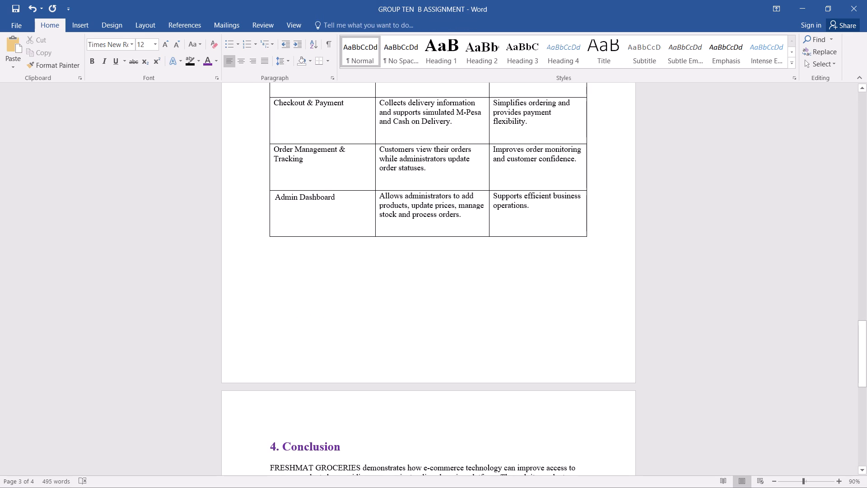
Increase the heights of the "Admin Dashboard" and "Order Management & Tracking" rows in the functionality table.
drag(491, 236, 489, 256)
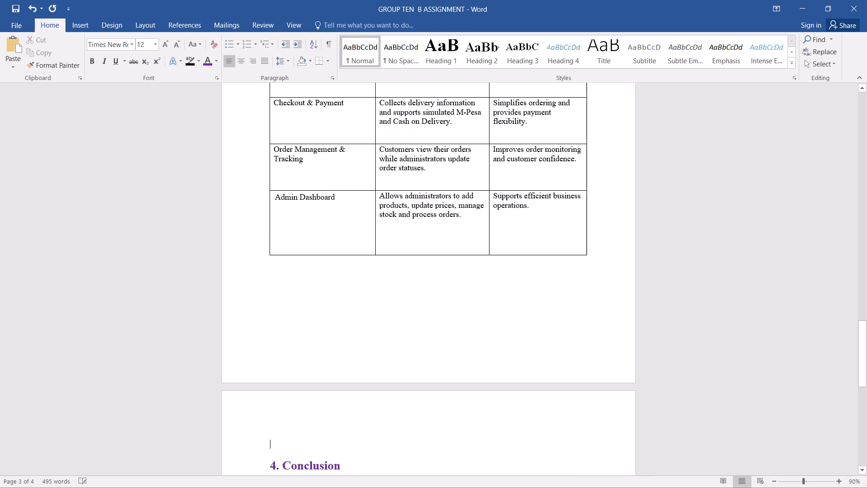
drag(489, 254, 487, 277)
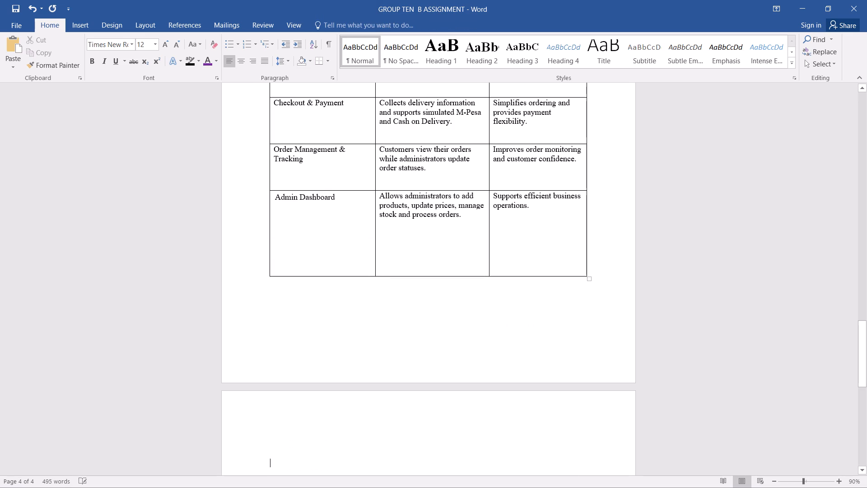
drag(488, 190, 489, 213)
scroll(495, 177, up, 10)
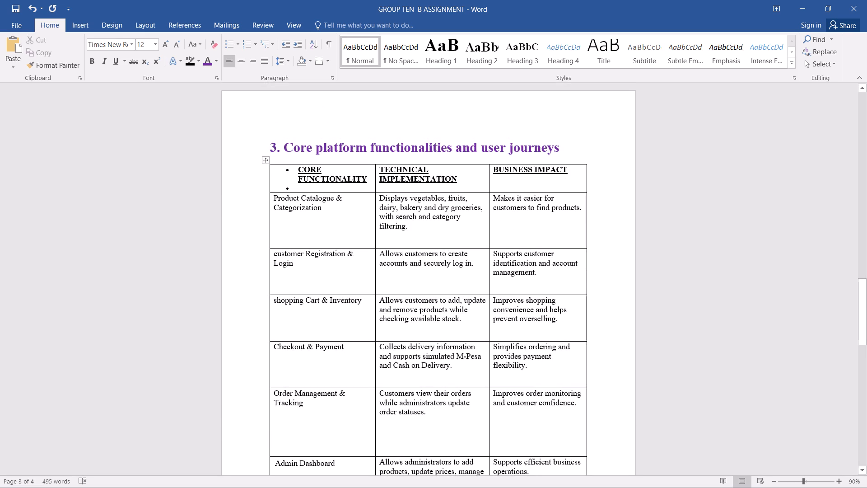
scroll(483, 276, down, 14)
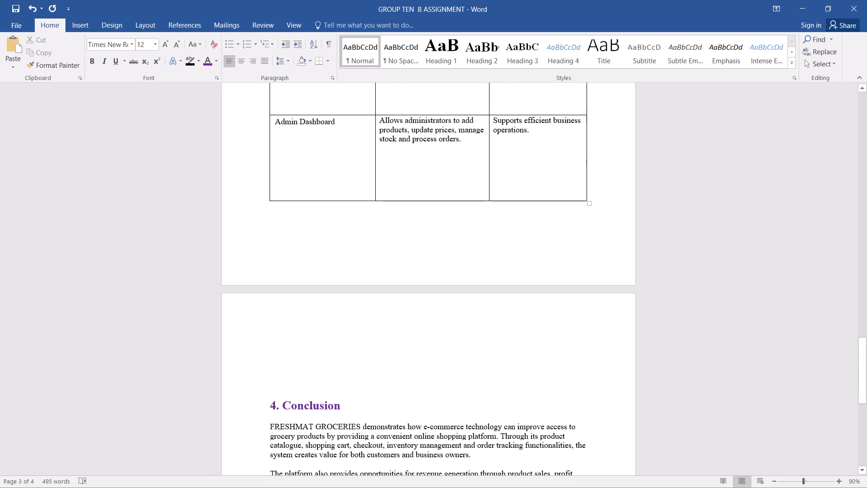
Save the assignment document.
key(ctrl+s)
key(ctrl+s)
Delete the extra blank lines above the "4. Conclusion" heading so it starts at the top of its page.
scroll(476, 284, down, 10)
scroll(477, 291, up, 2)
key(BackSpace)
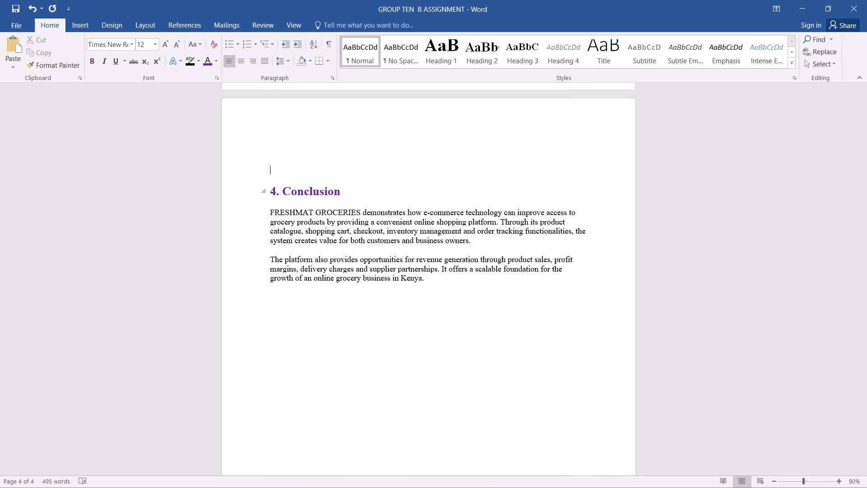
key(BackSpace)
key(BackSpace)
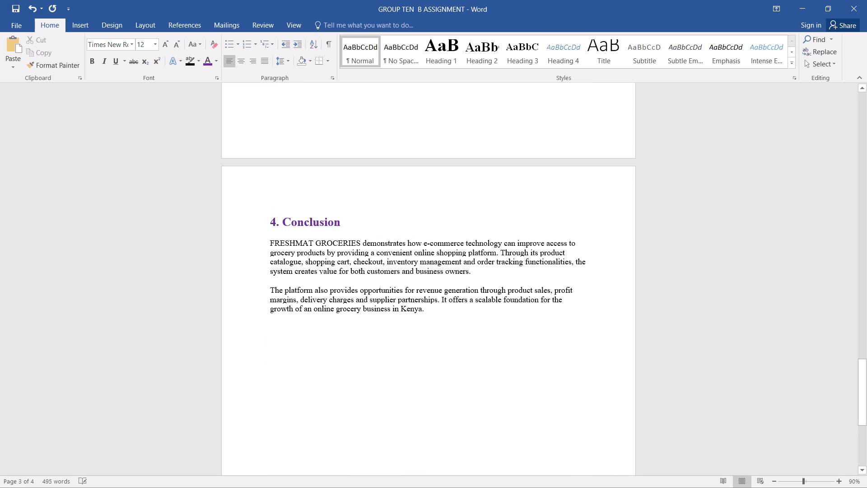
scroll(370, 260, up, 3)
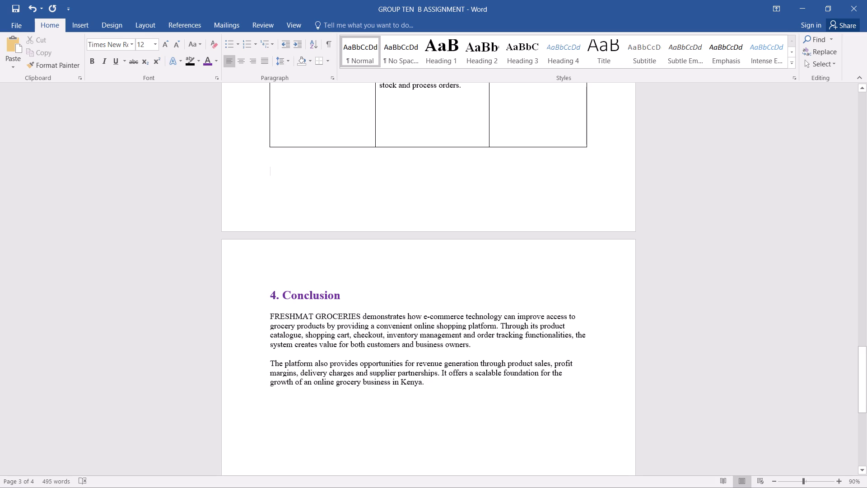
scroll(299, 240, down, 2)
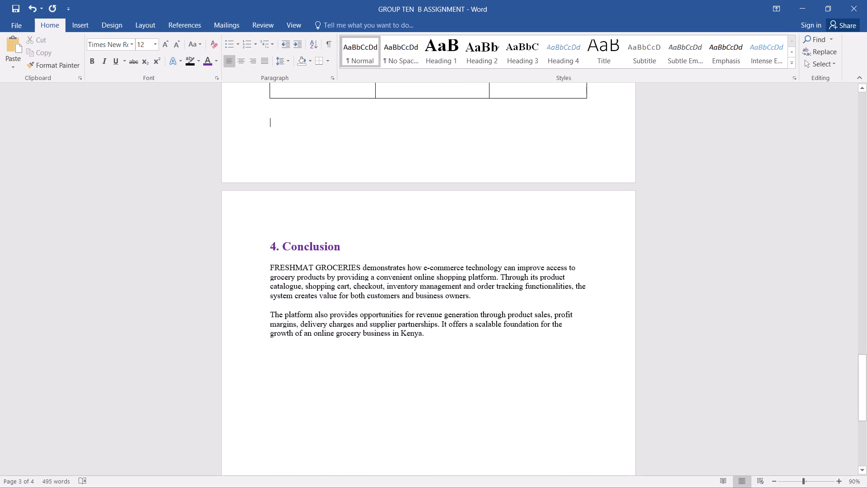
scroll(364, 328, up, 2)
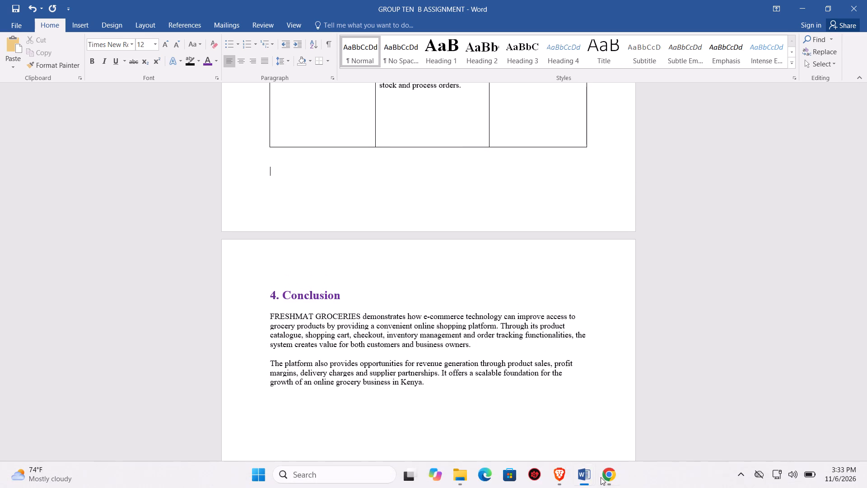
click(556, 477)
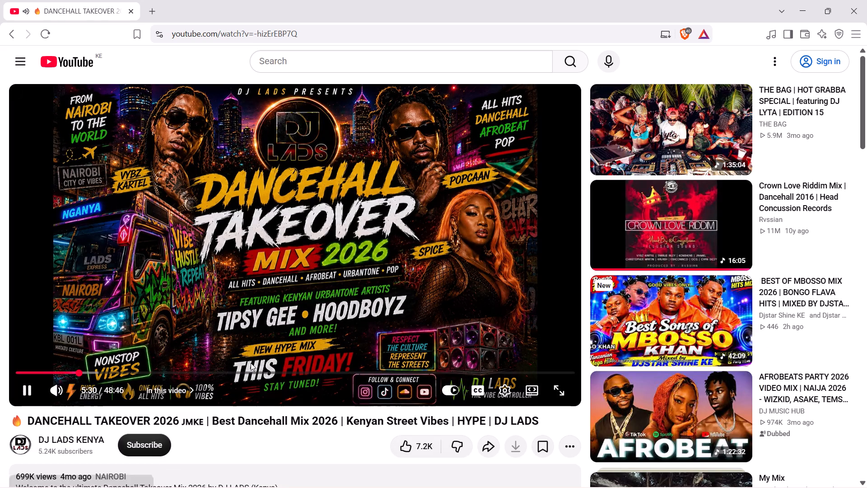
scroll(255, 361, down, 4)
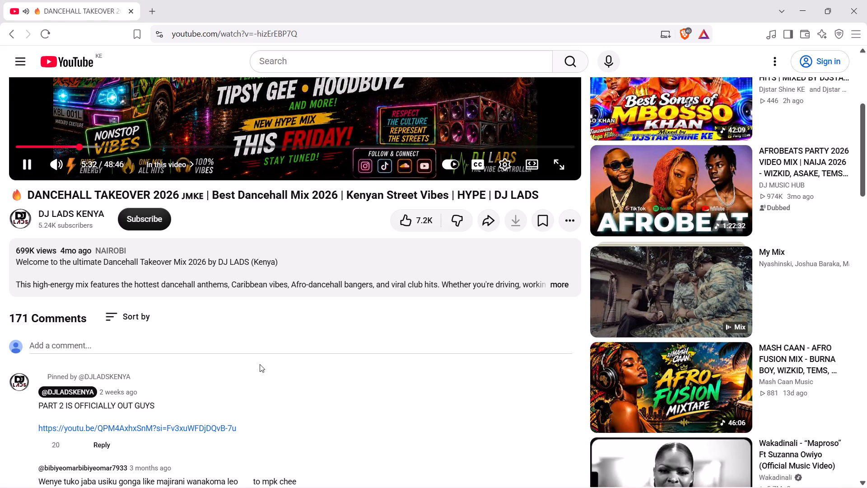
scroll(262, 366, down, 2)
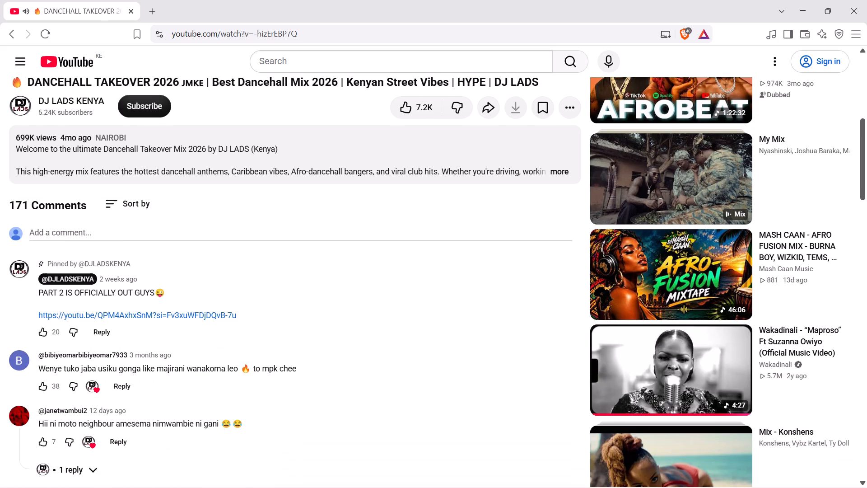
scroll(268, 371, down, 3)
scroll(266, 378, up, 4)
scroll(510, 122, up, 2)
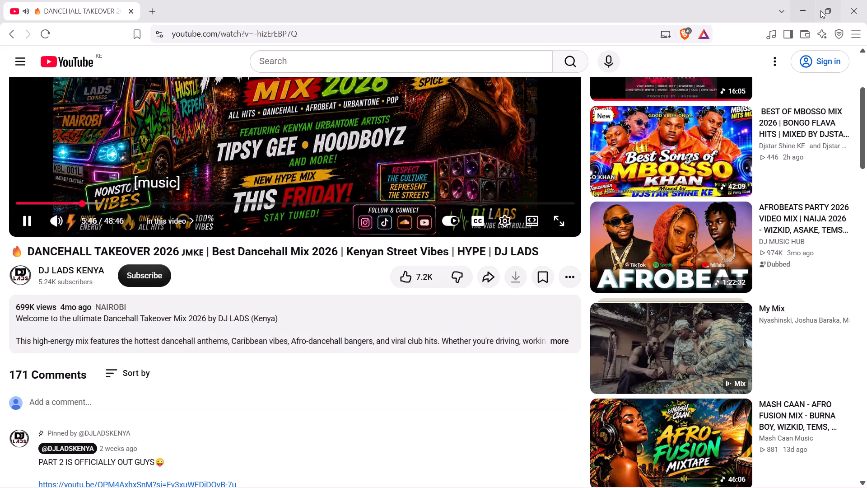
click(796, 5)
Underline the "FRESHMAT GROCERIES" title at the start of the report text.
scroll(449, 239, up, 7)
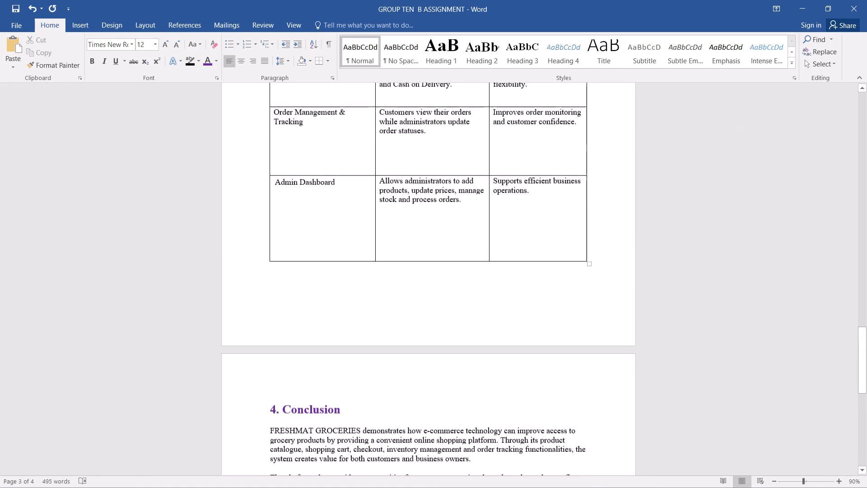
scroll(452, 231, up, 20)
scroll(452, 231, up, 6)
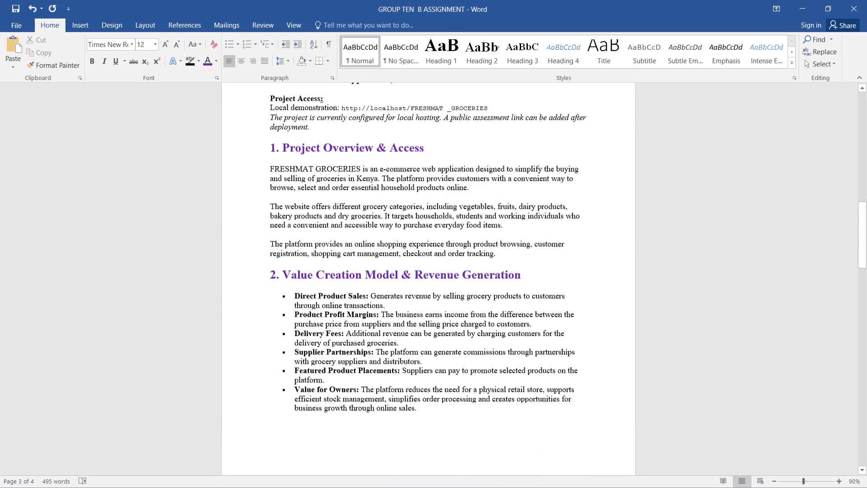
scroll(466, 195, up, 10)
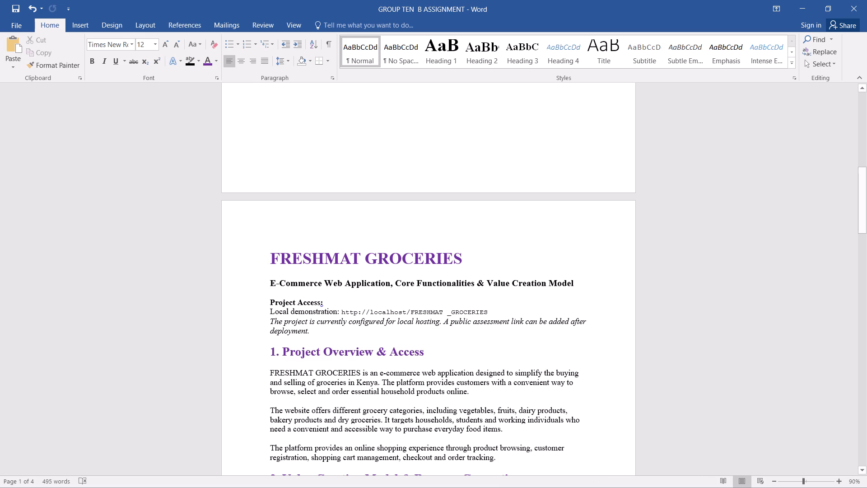
scroll(468, 196, up, 3)
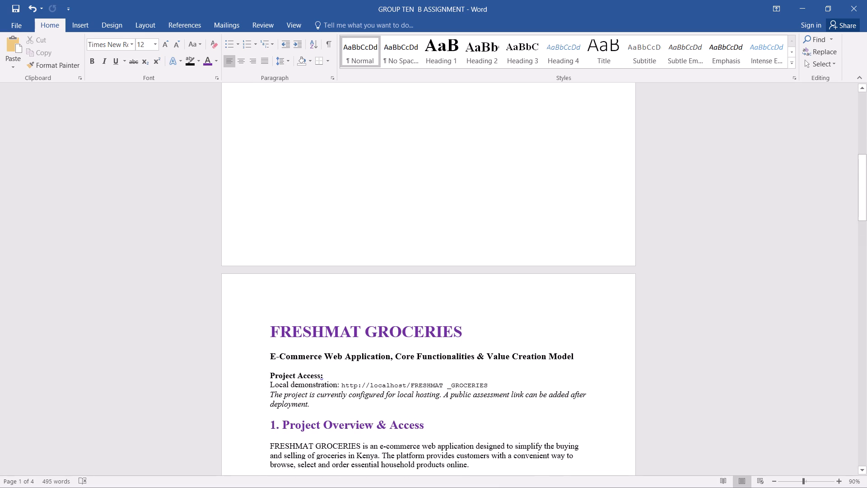
scroll(462, 216, up, 1)
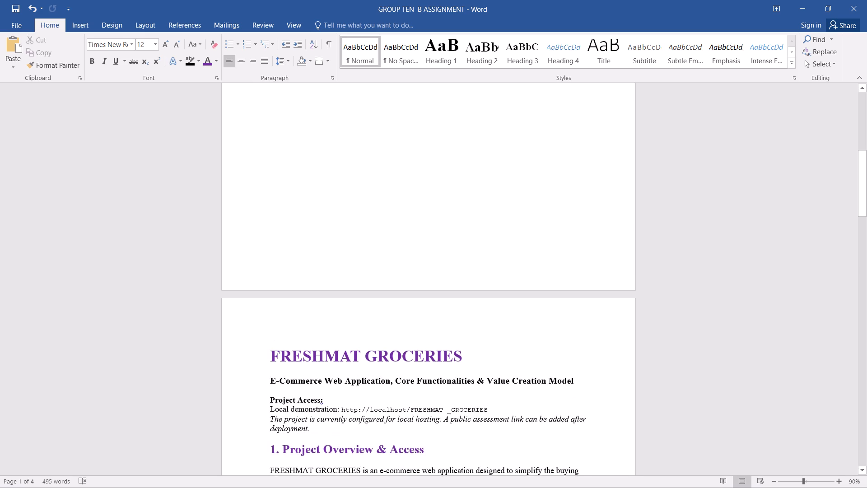
scroll(462, 216, up, 3)
scroll(462, 216, down, 7)
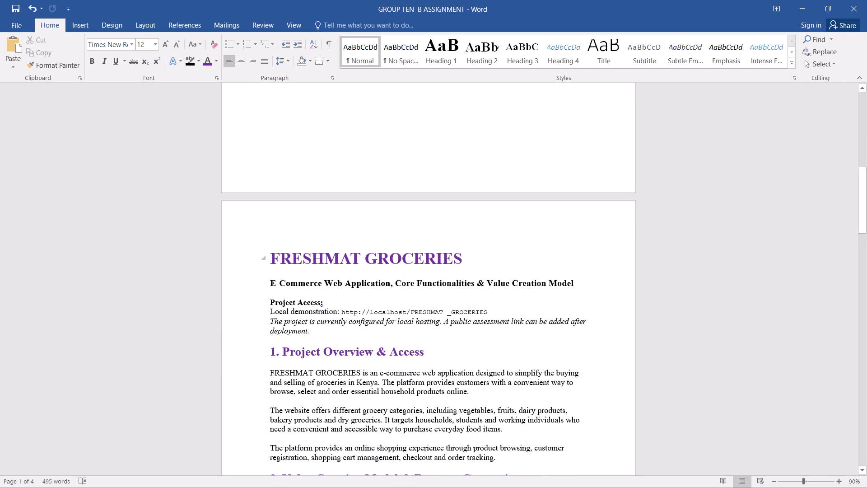
double_click(284, 260)
drag(478, 262, 268, 238)
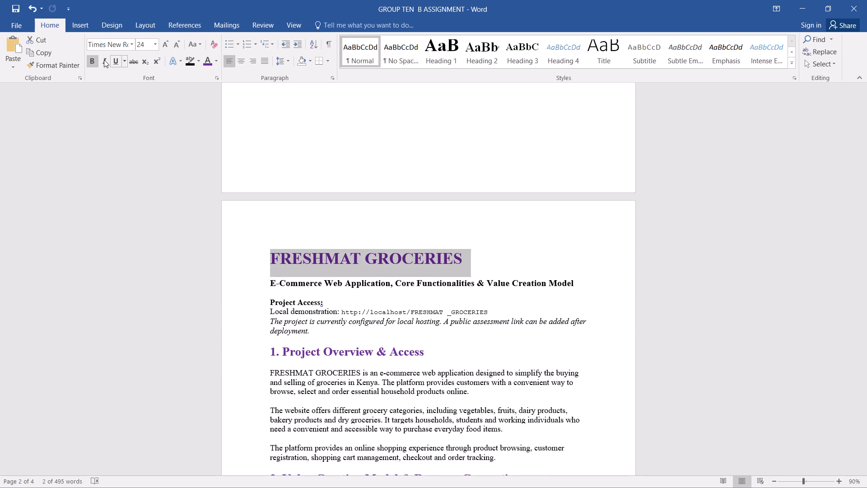
click(112, 62)
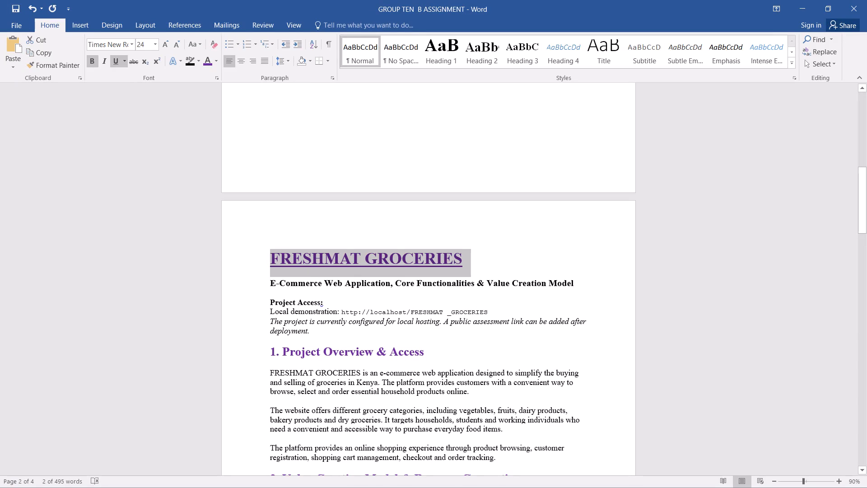
Delete the italic note about local hosting and the public assessment link under "Project Access".
drag(268, 324, 309, 331)
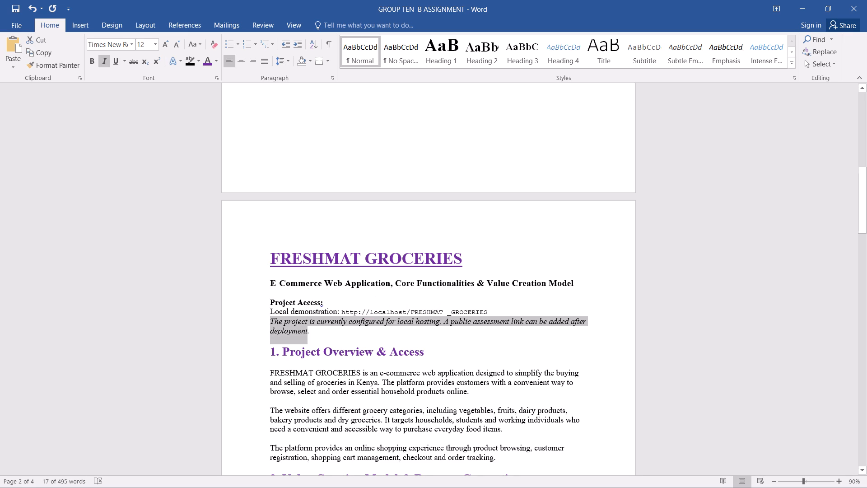
key(BackSpace)
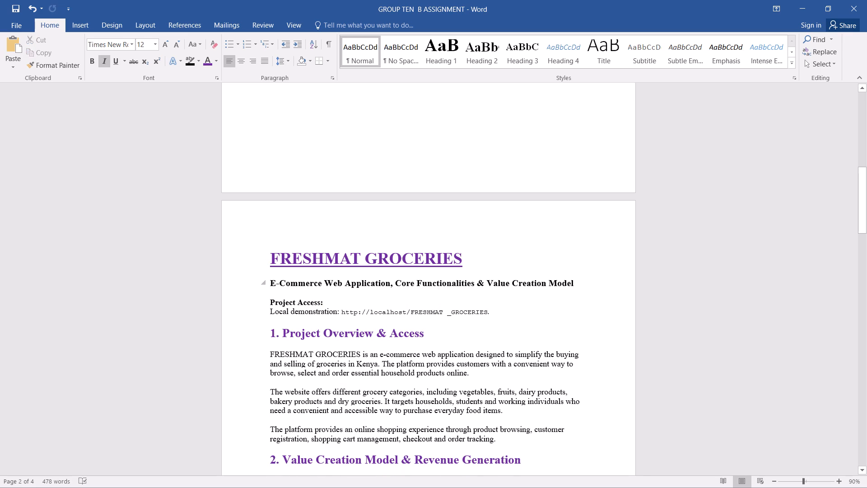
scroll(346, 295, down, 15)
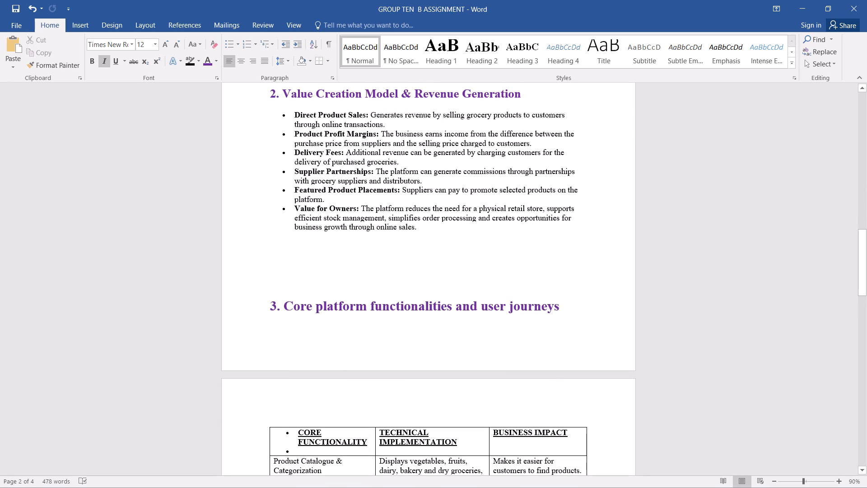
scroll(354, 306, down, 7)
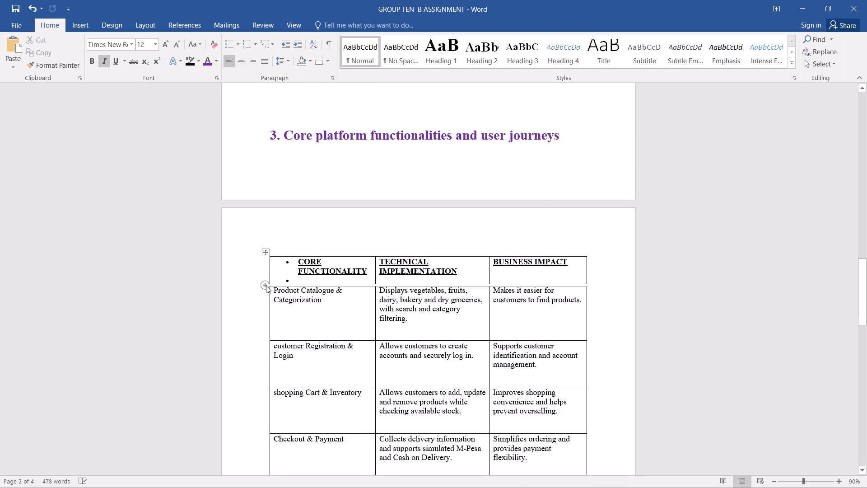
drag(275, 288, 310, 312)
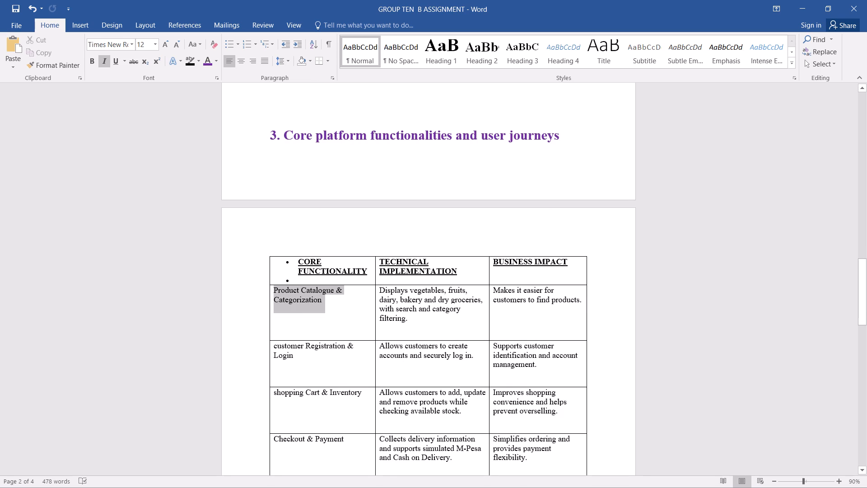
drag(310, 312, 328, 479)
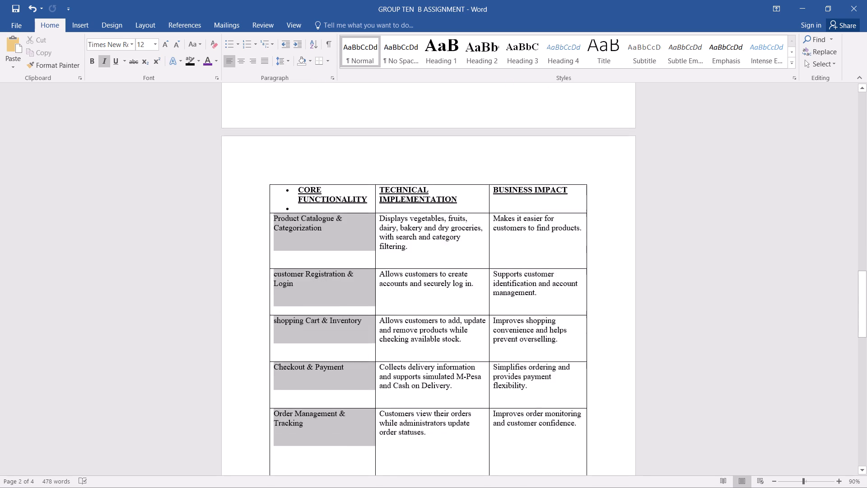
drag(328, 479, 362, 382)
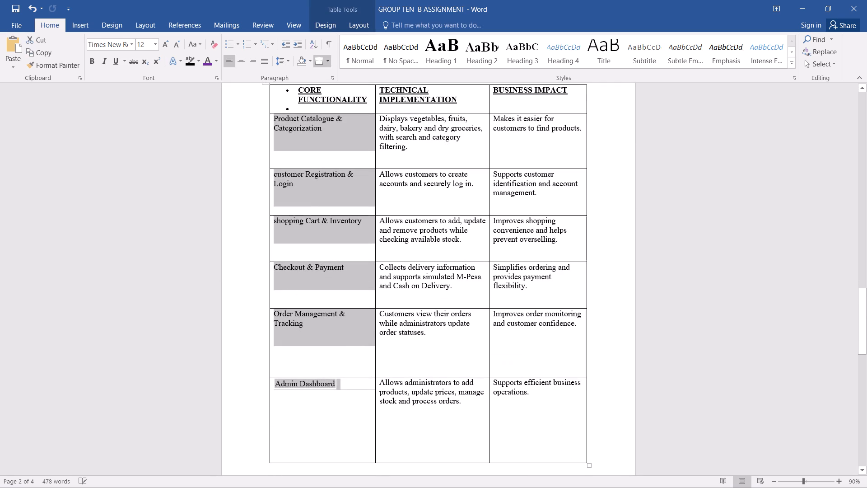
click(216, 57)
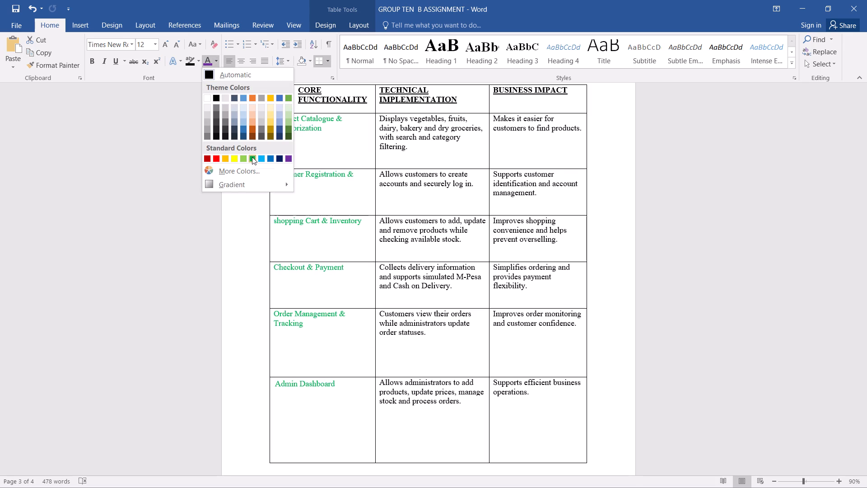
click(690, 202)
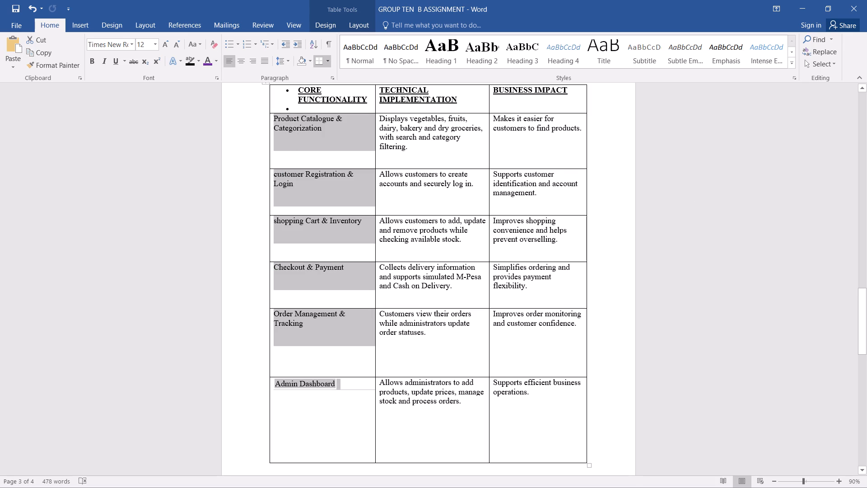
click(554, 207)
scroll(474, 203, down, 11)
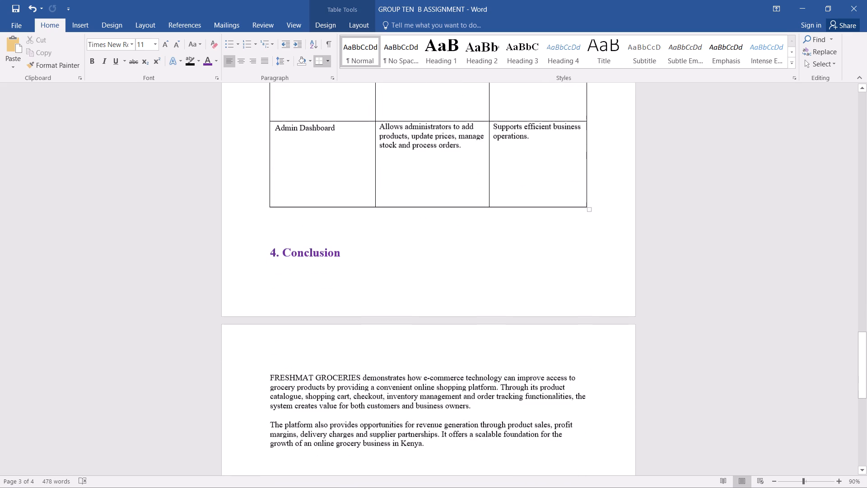
Add a blank line above the "4. Conclusion" heading to move it onto the page with its text, and save.
click(283, 230)
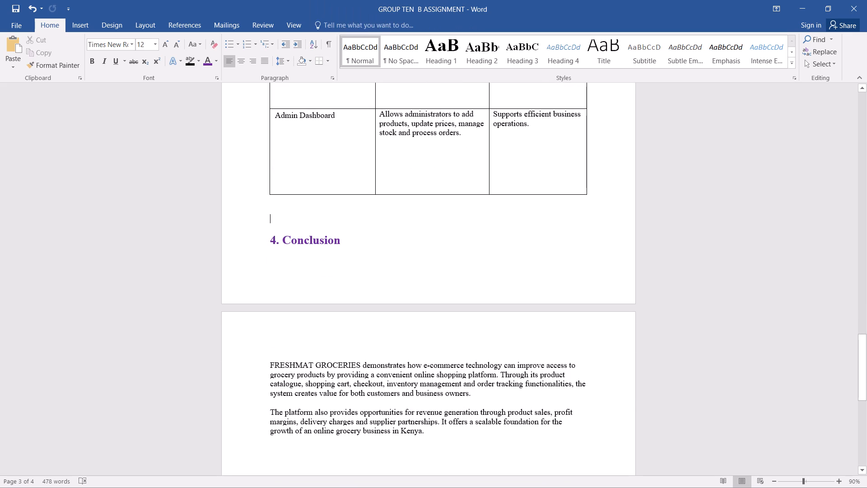
key(Return)
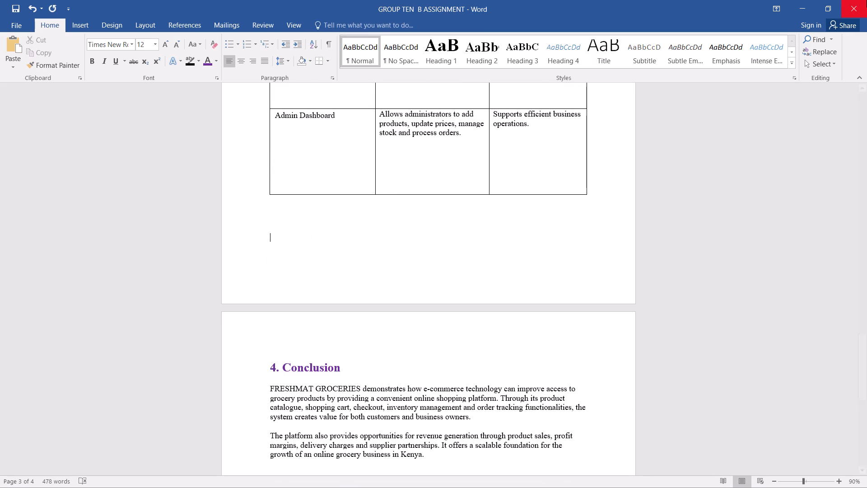
key(ctrl+s)
Review the finished layout from the conclusion back through the functionality table and report title to the members page.
scroll(866, 5, up, 4)
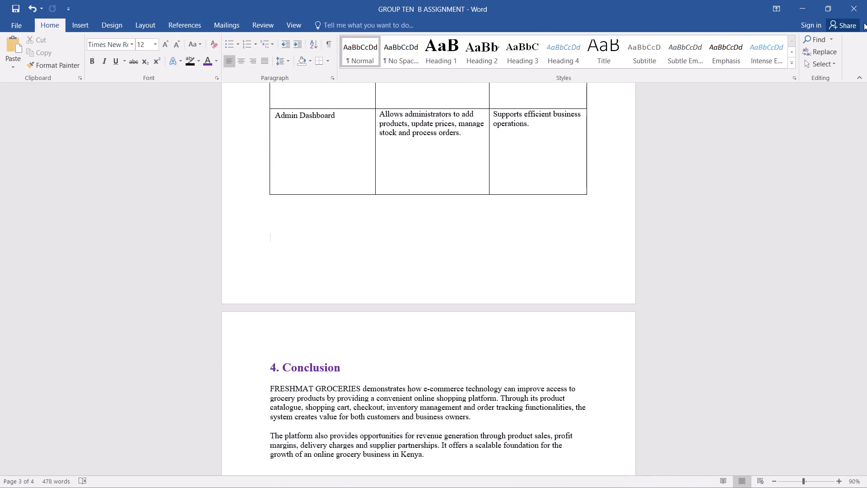
scroll(863, 24, down, 7)
scroll(866, 18, up, 3)
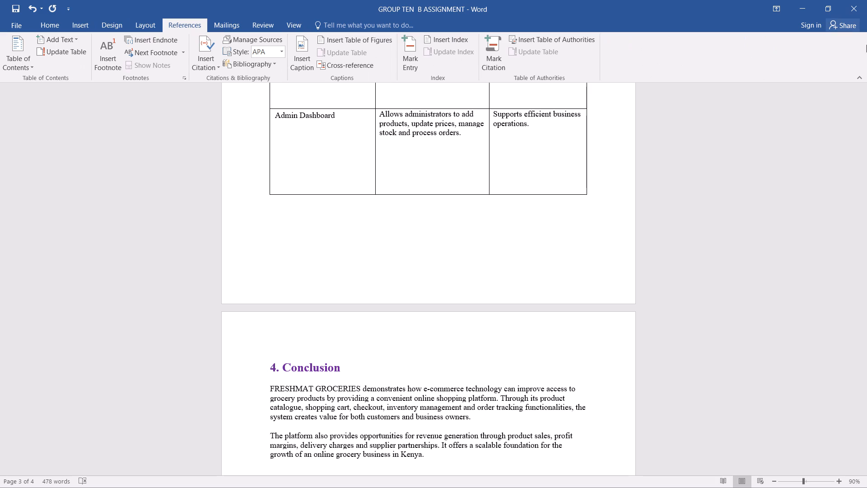
click(522, 210)
scroll(527, 202, down, 3)
scroll(526, 199, up, 3)
scroll(526, 197, down, 4)
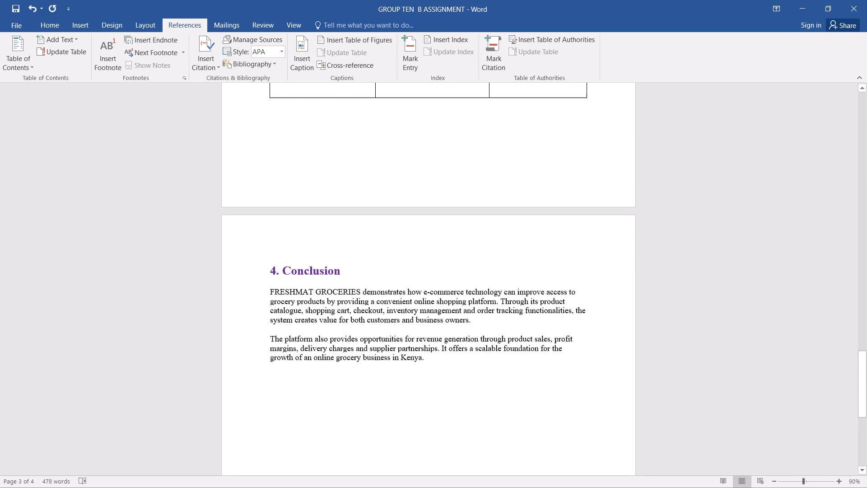
scroll(528, 192, down, 5)
scroll(528, 192, up, 20)
scroll(528, 192, up, 5)
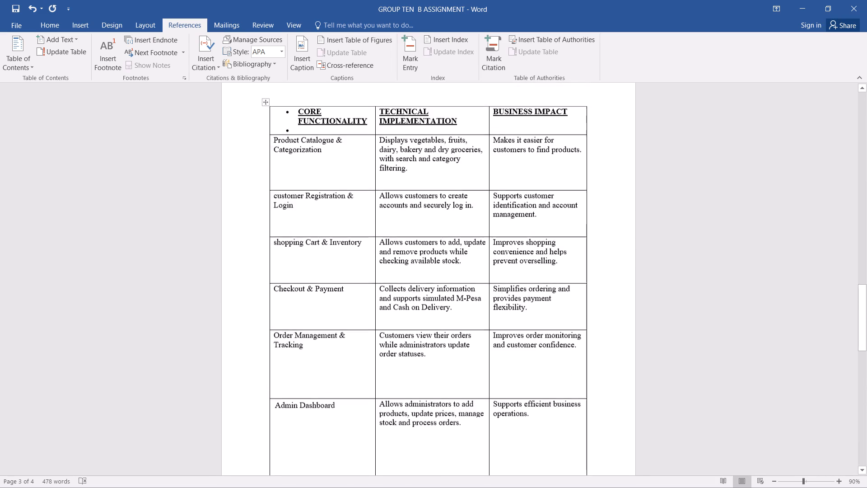
scroll(531, 183, up, 20)
scroll(531, 183, up, 9)
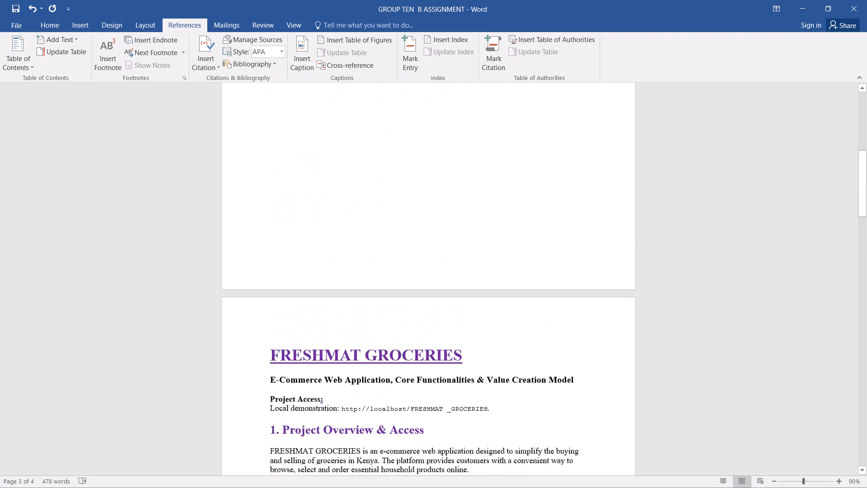
scroll(546, 162, up, 17)
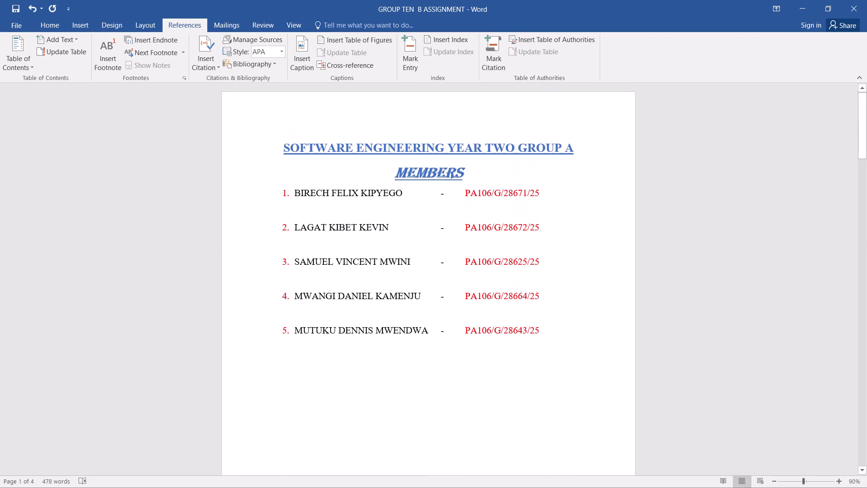
Save the finished group assignment document under its existing name.
key(ctrl+s)
click(19, 19)
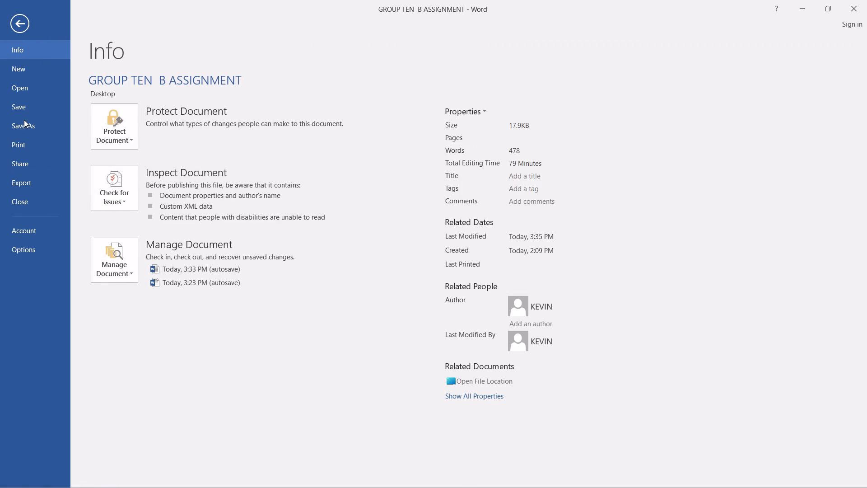
click(23, 112)
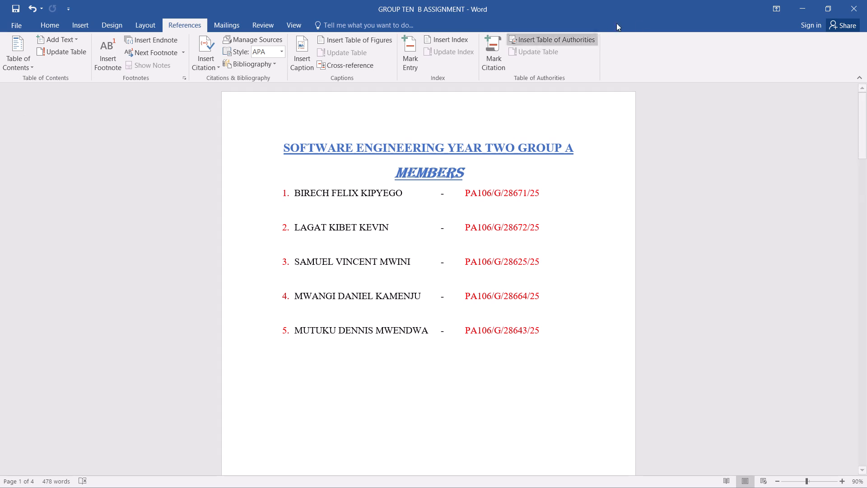
Minimize the group assignment document and close the blank Document2 behind it.
click(799, 0)
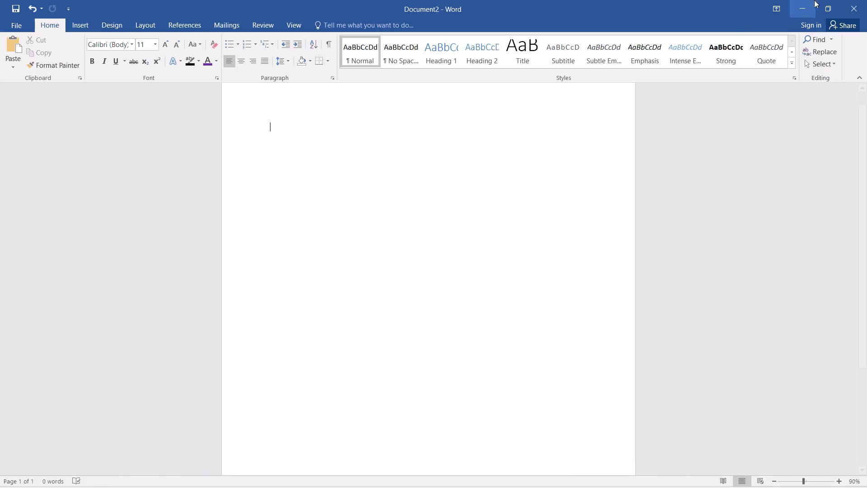
click(862, 1)
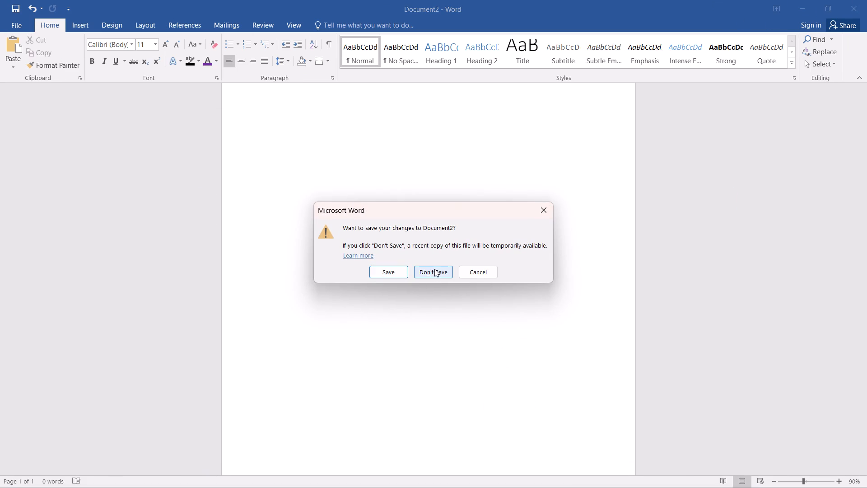
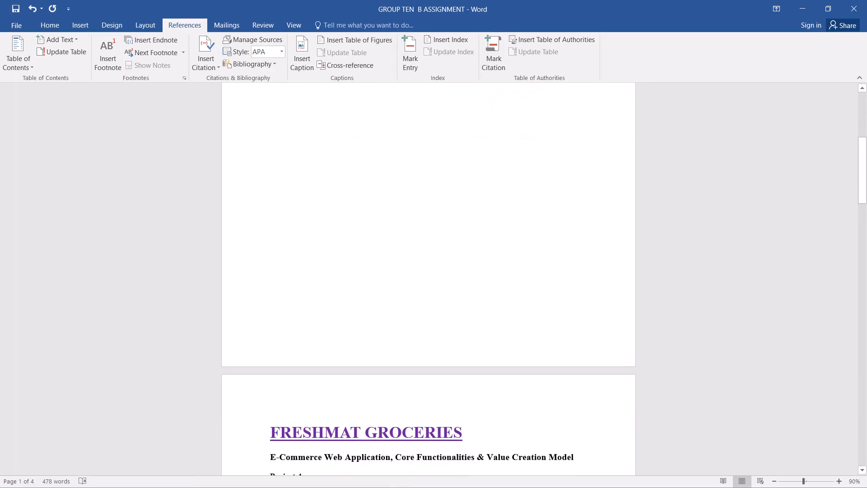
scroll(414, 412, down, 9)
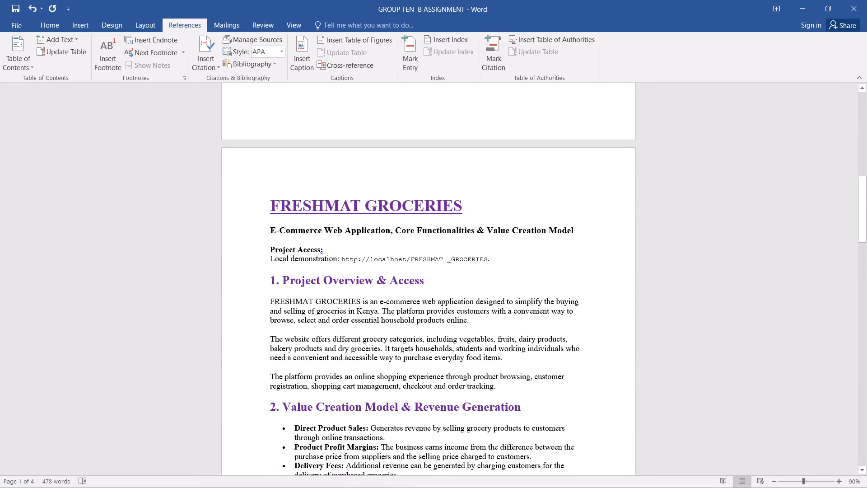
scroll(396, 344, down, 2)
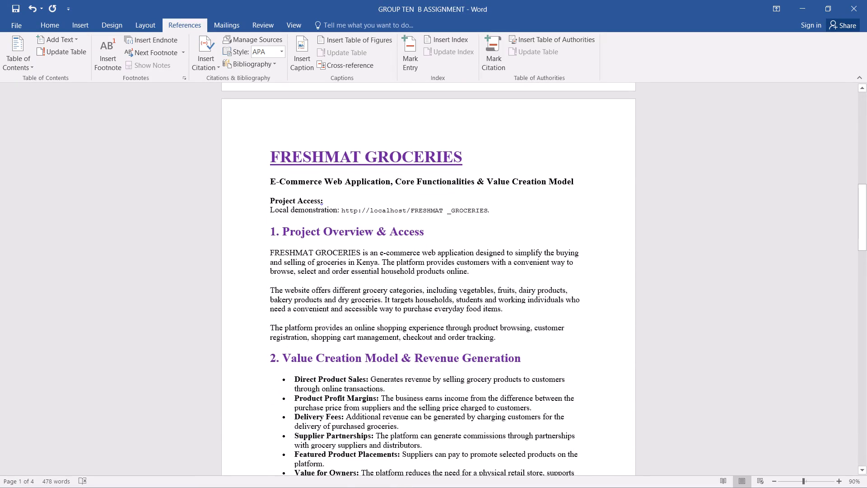
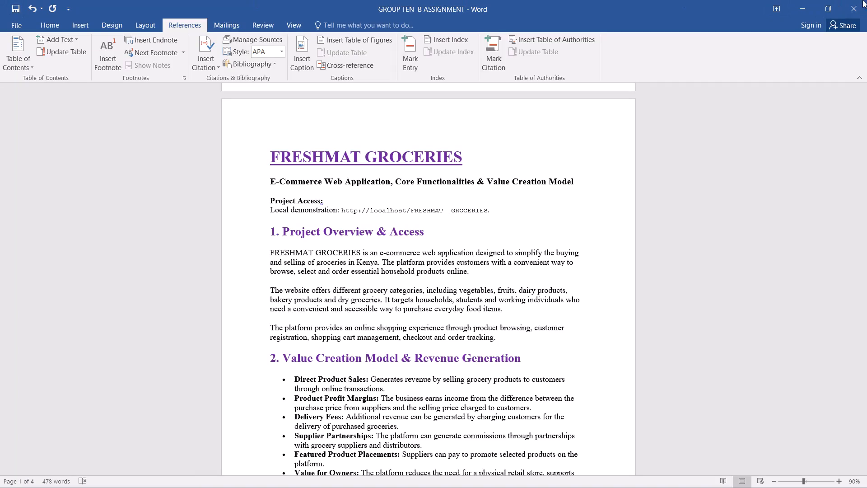
Save the document to the Desktop folder as a Word document, re-entering the file name as GROUP TEN B ASSIGNMENT.
scroll(416, 220, up, 3)
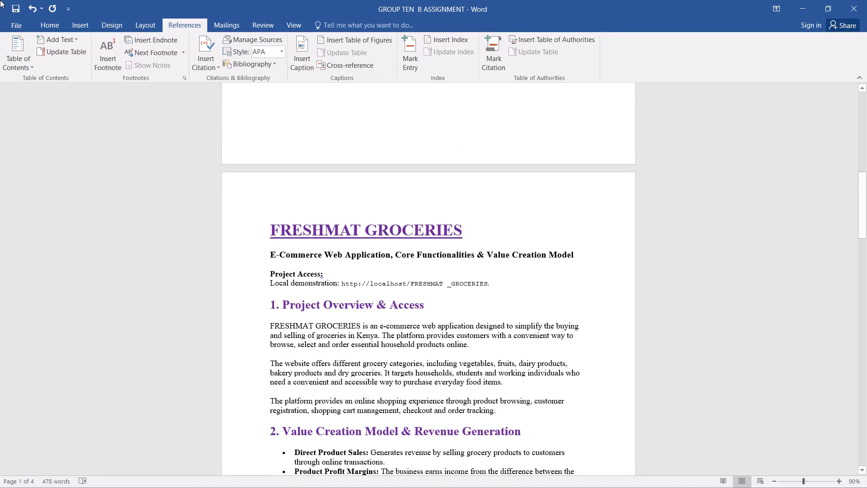
scroll(394, 130, up, 3)
click(12, 22)
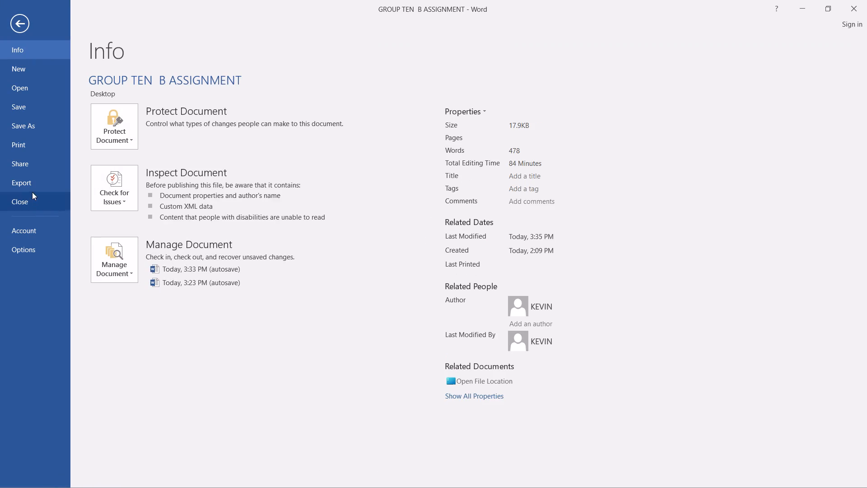
click(35, 126)
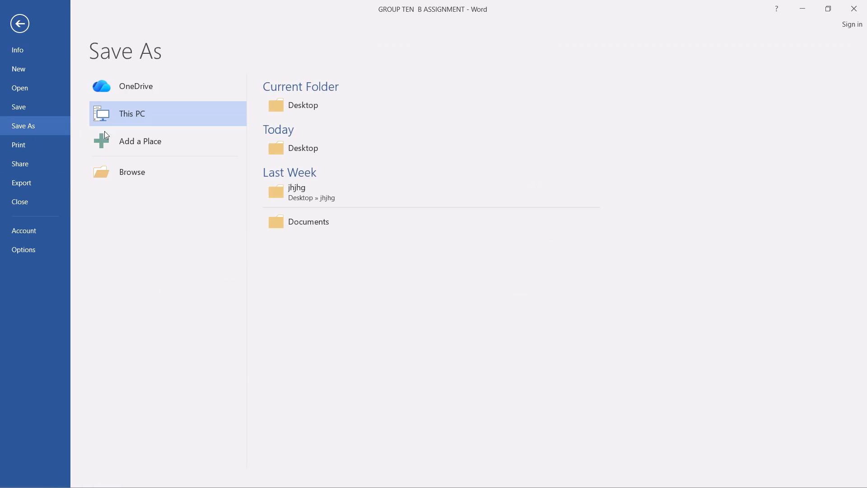
click(306, 112)
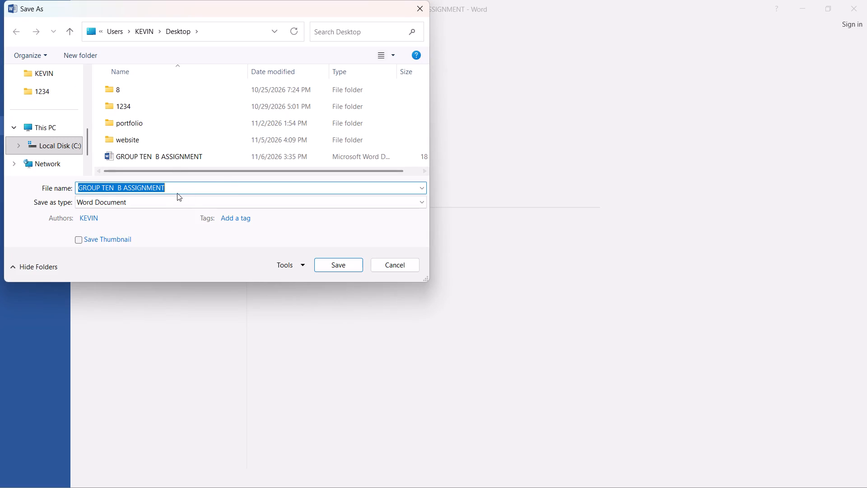
click(177, 187)
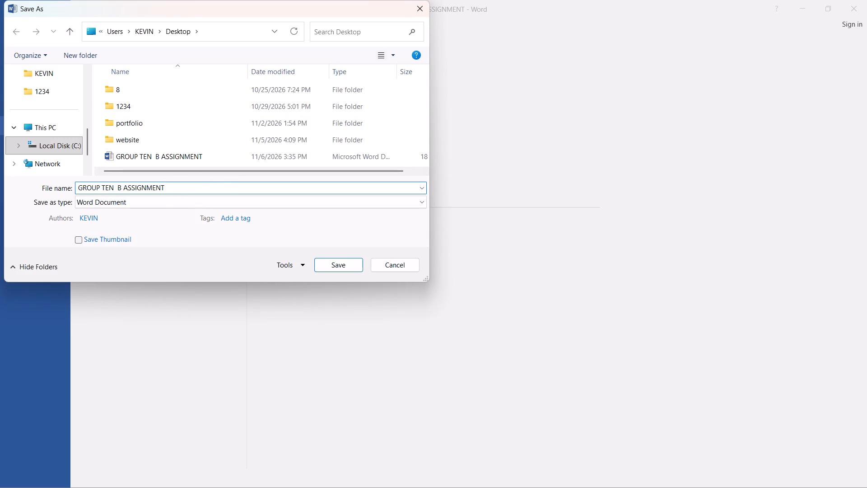
key(BackSpace)
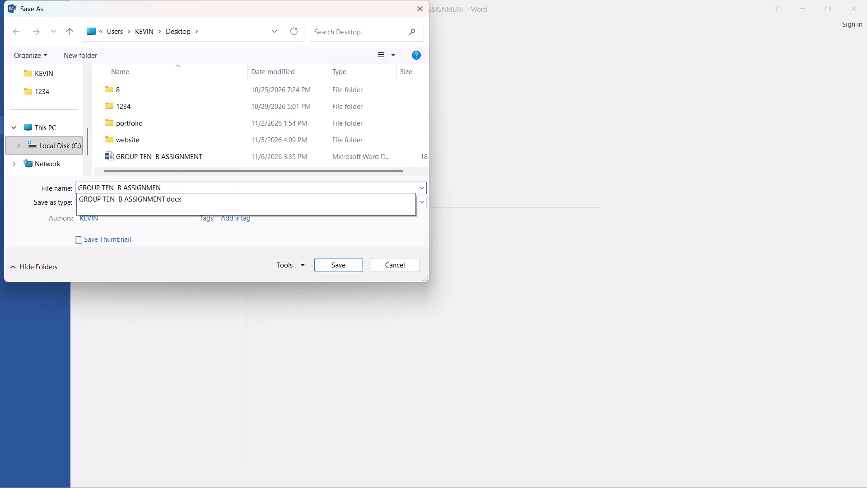
key(BackSpace)
key(BackSpace)
key(BackSpace)
key(BackSpace)
key(BackSpace)
key(BackSpace)
key(BackSpace)
key(BackSpace)
text(si)
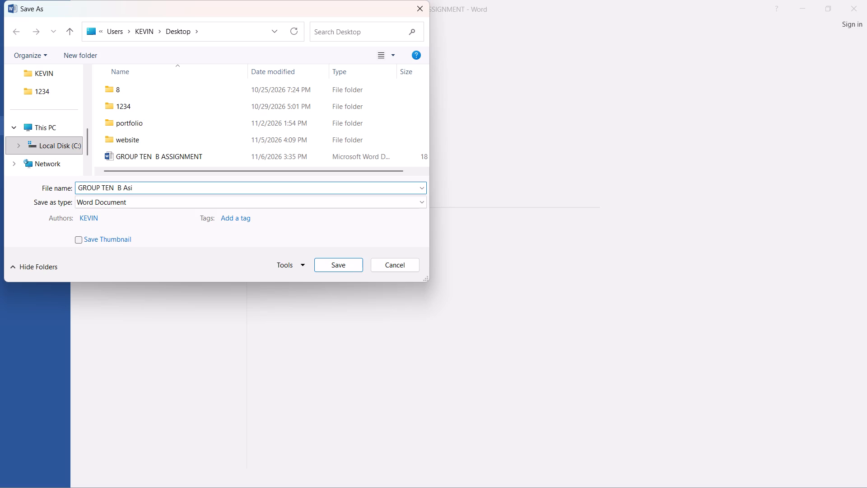
key(BackSpace)
key(BackSpace)
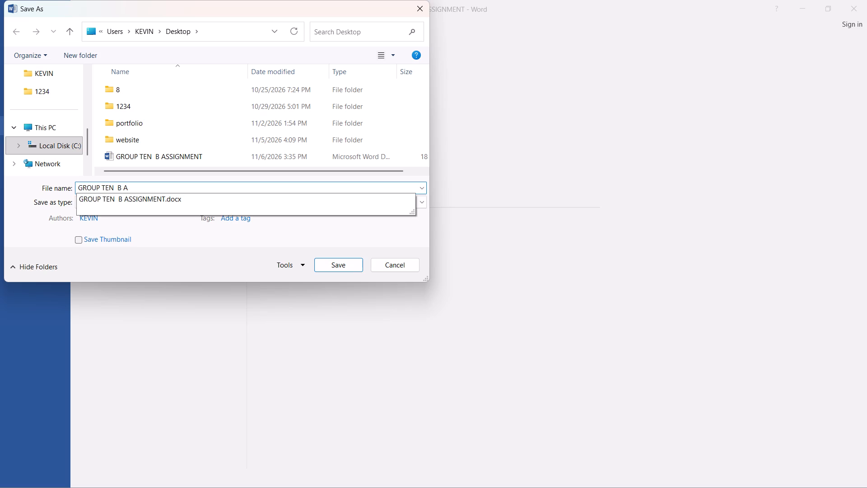
text(SSIGNMENT)
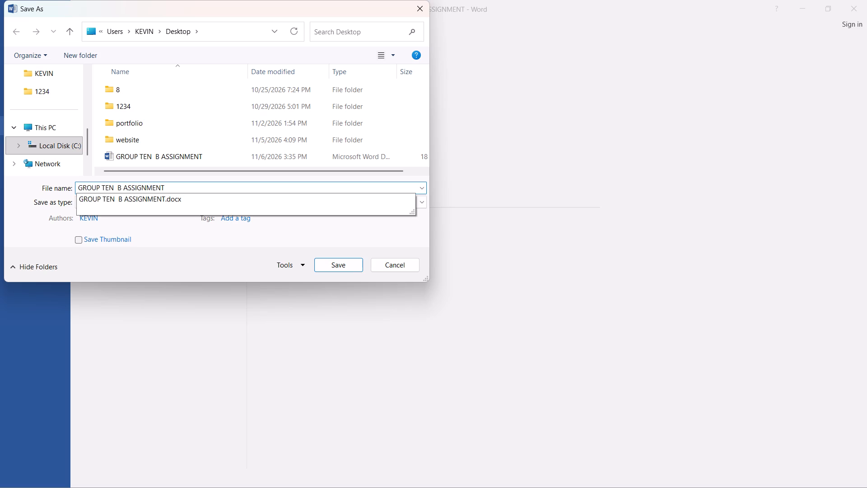
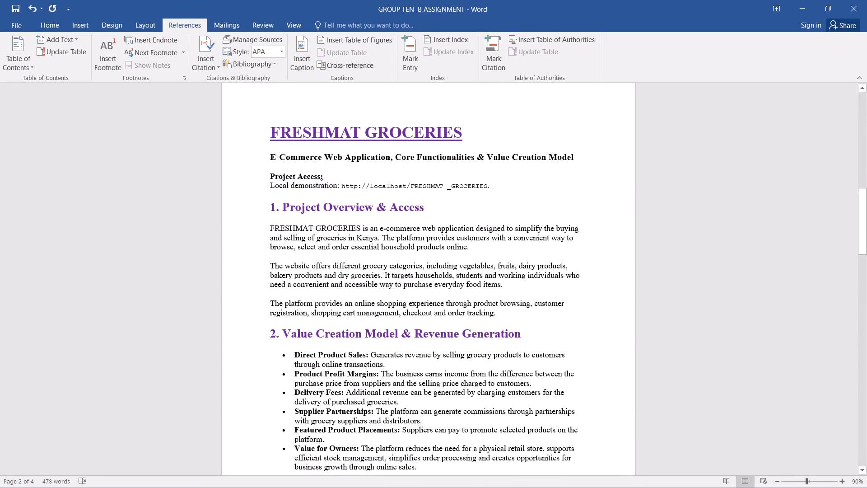
Delete three blank lines above the heading "3. Core platform functionalities and user journeys".
scroll(436, 332, down, 10)
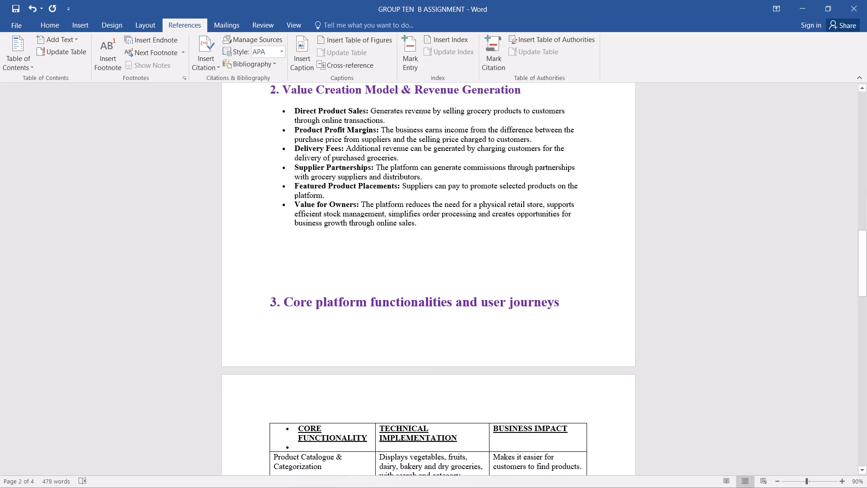
click(266, 300)
key(BackSpace)
key(BackSpace)
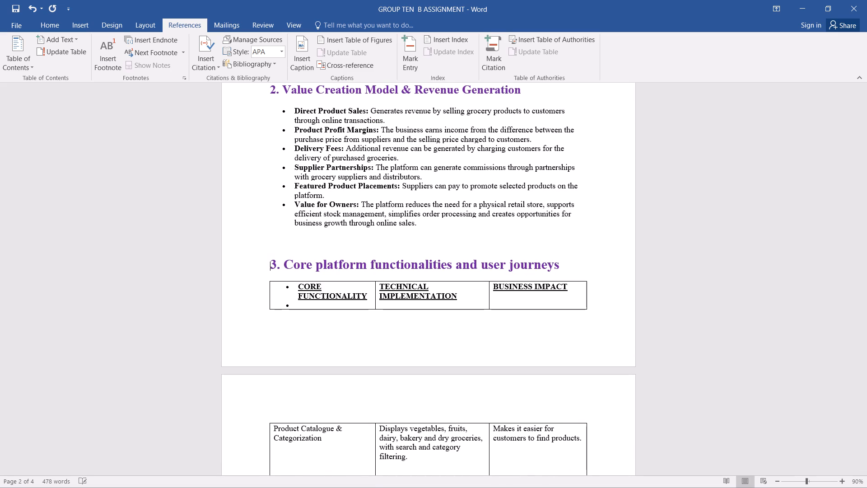
key(BackSpace)
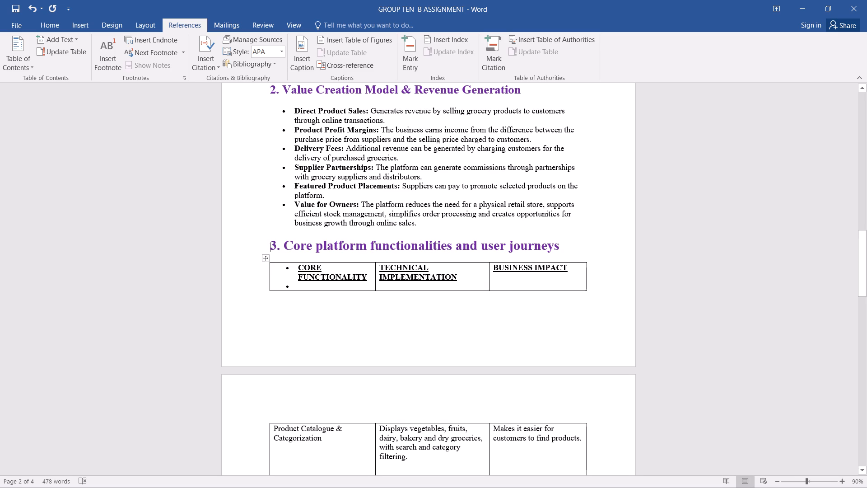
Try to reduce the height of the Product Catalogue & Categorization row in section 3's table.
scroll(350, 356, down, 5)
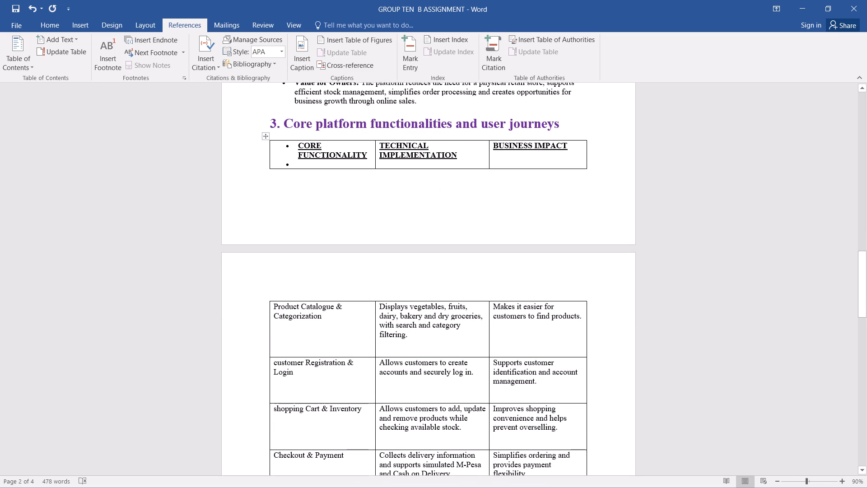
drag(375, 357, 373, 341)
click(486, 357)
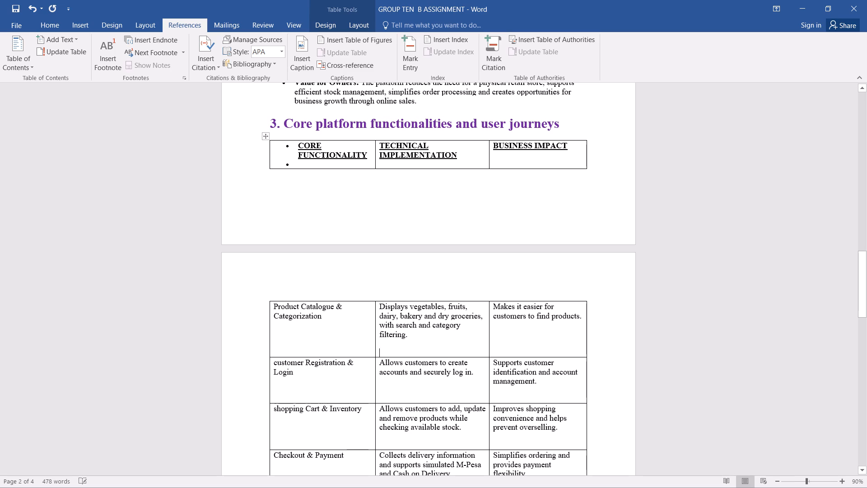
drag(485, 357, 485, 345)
Shorten the Order Management & Tracking and Admin Dashboard rows of section 3's table to about the height of the rows above.
scroll(486, 359, down, 4)
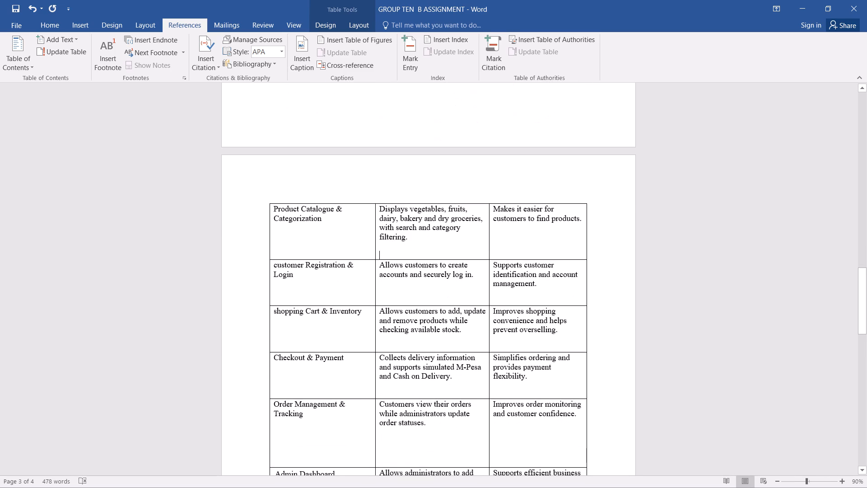
scroll(498, 413, down, 4)
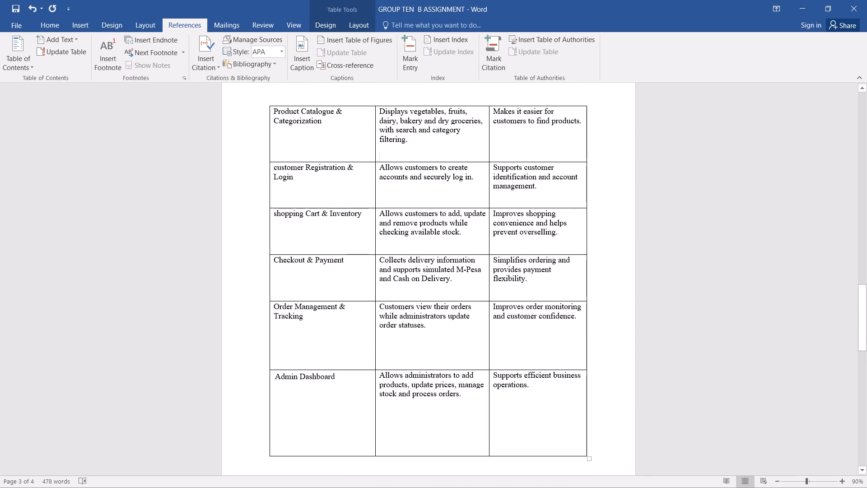
drag(378, 370, 380, 341)
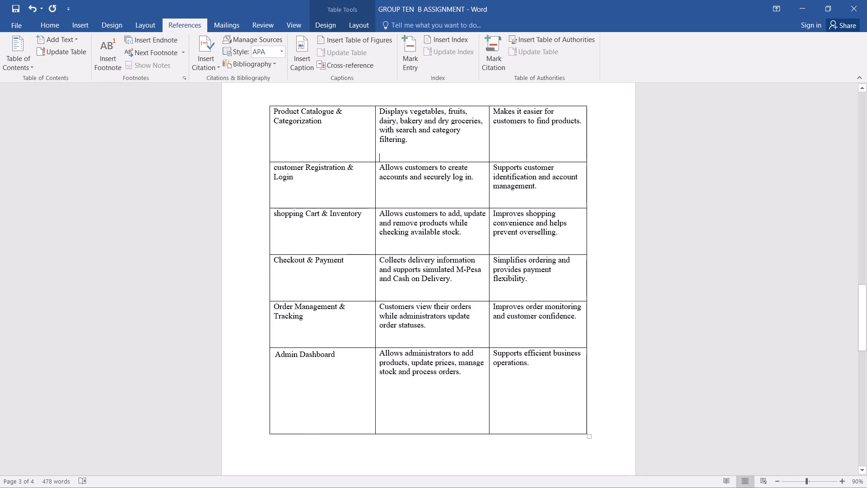
drag(430, 434, 430, 391)
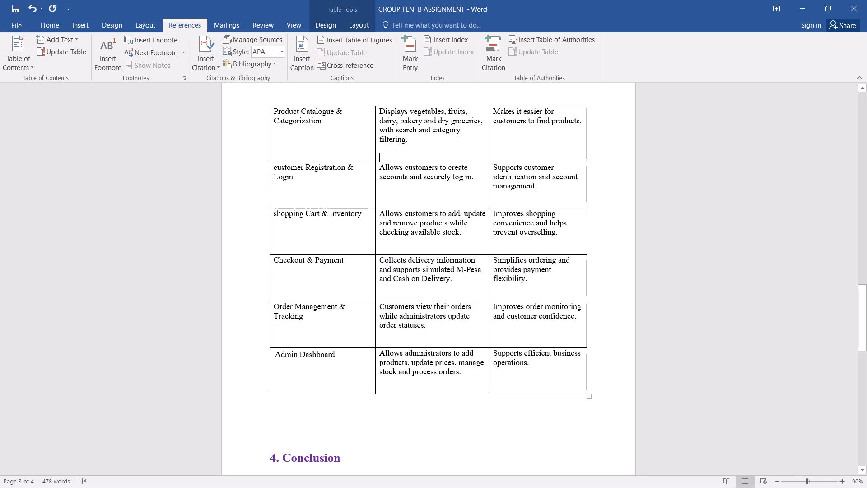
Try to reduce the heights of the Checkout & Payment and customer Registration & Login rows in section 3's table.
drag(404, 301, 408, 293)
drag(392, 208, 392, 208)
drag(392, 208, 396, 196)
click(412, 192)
Delete two blank lines between section 3's table and the "4. Conclusion" heading.
scroll(471, 269, down, 3)
scroll(412, 278, down, 12)
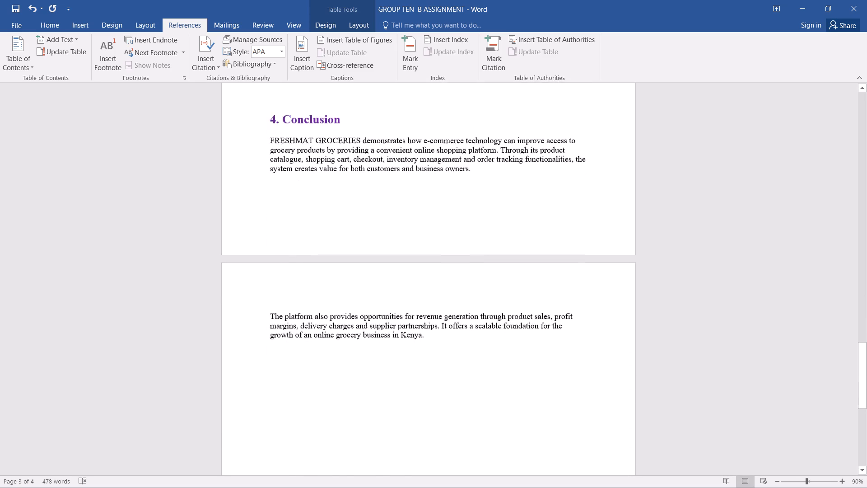
scroll(395, 283, down, 4)
scroll(394, 282, up, 8)
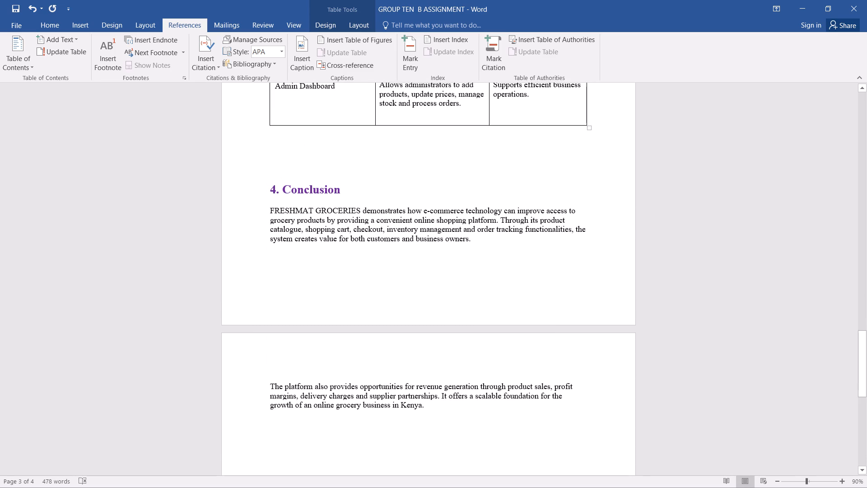
click(268, 171)
key(BackSpace)
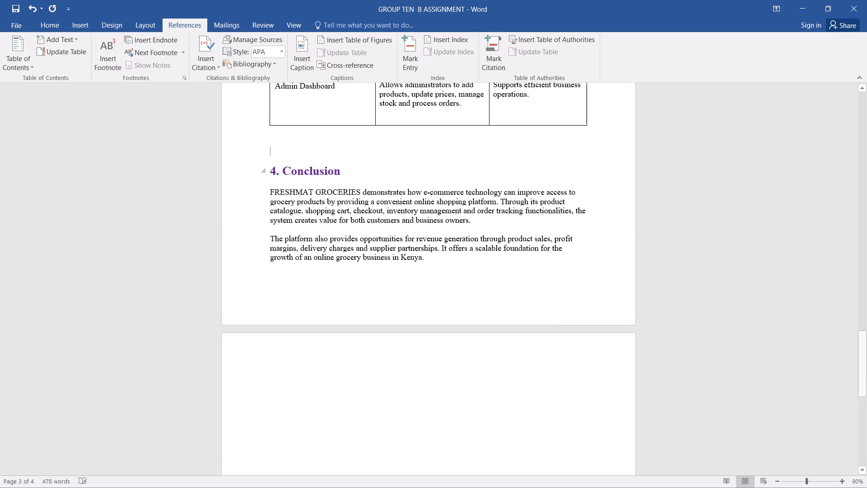
key(BackSpace)
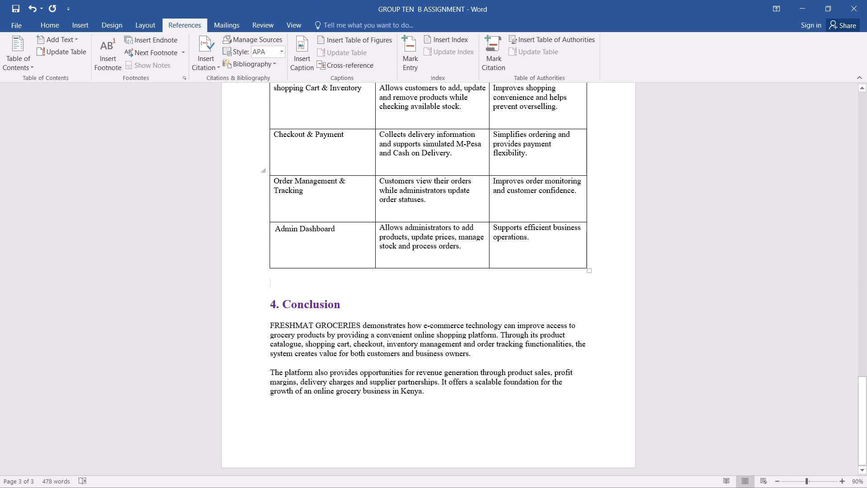
Review the layout of section 2, section 3's table and the conclusion across the last two pages.
scroll(401, 197, down, 7)
scroll(410, 211, up, 20)
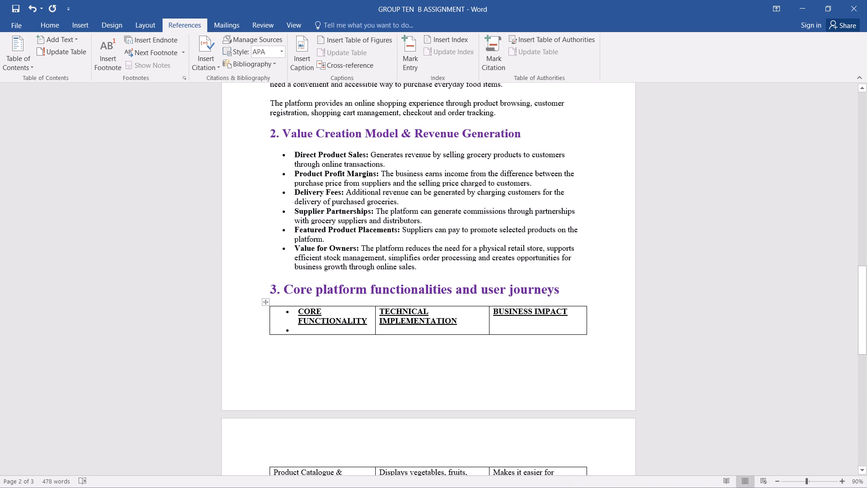
scroll(407, 218, down, 1)
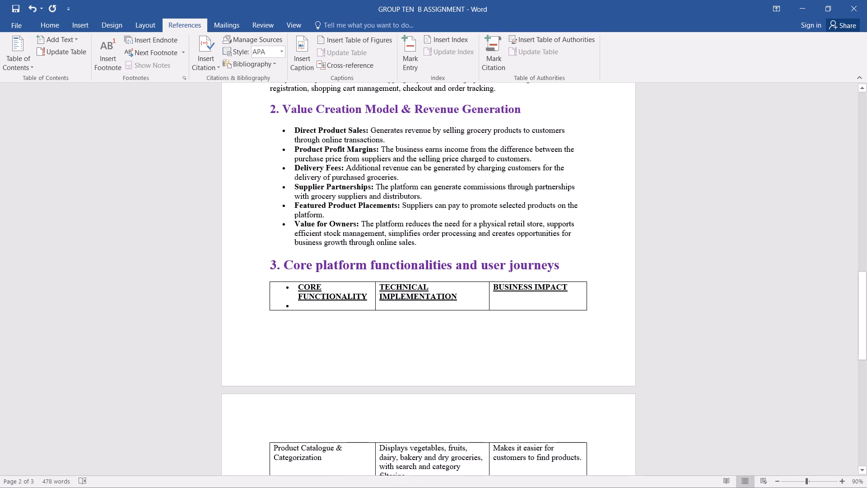
scroll(341, 297, down, 5)
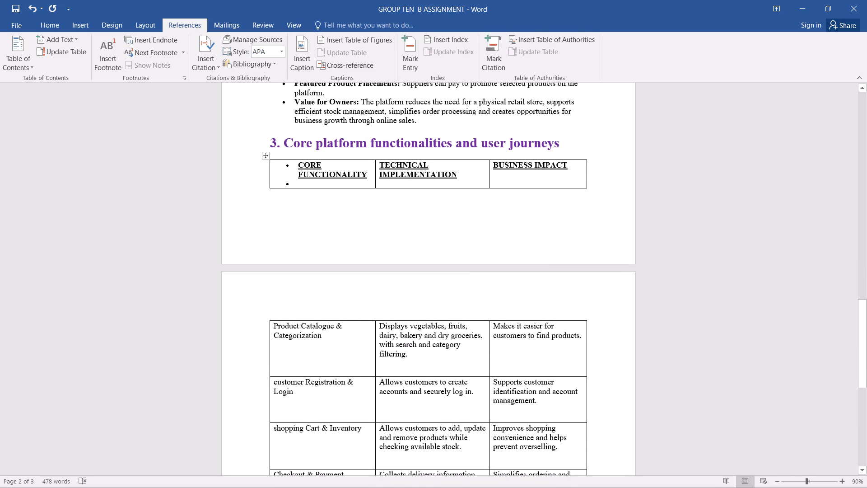
scroll(354, 277, down, 6)
scroll(361, 268, up, 8)
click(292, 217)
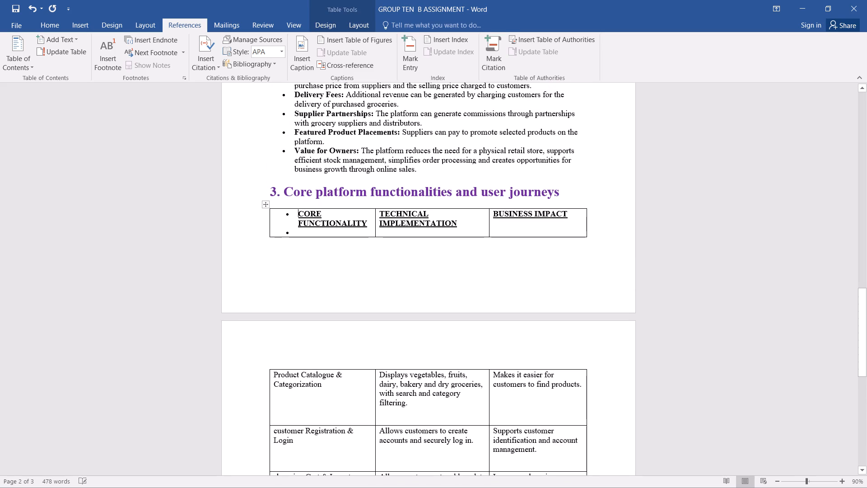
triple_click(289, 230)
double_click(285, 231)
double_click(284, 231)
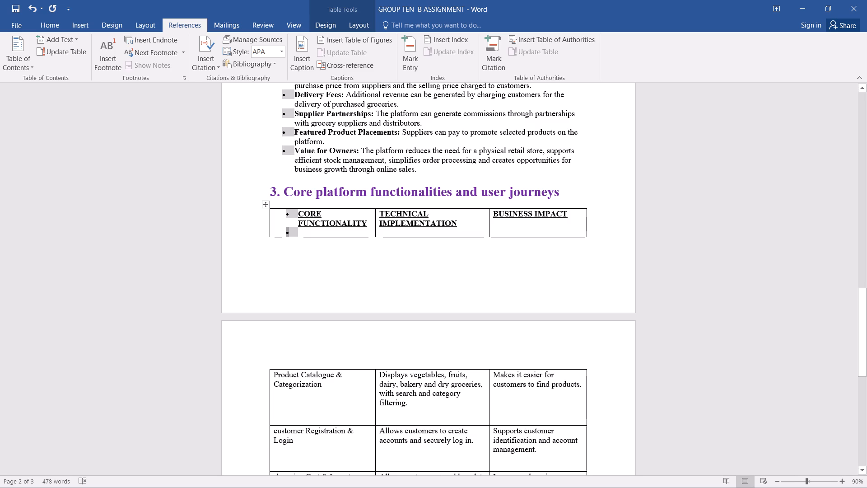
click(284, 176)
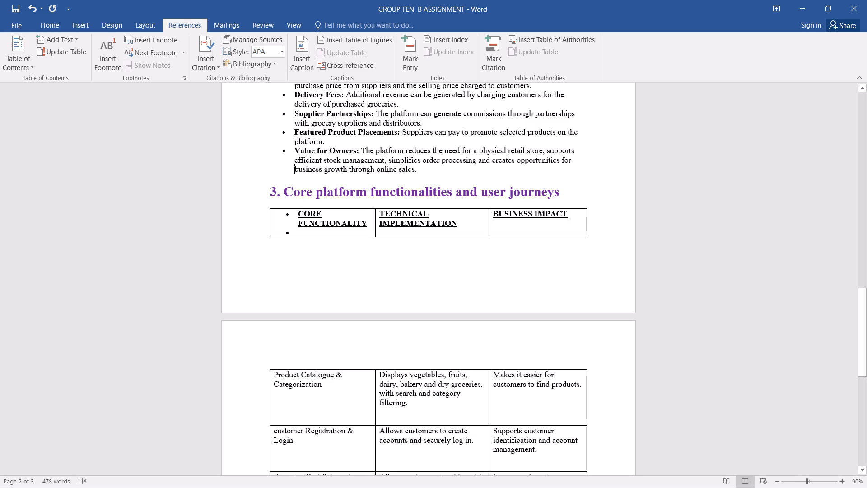
Add an unbulleted blank line between the Value for Owners bullet and the section 3 heading.
click(422, 169)
key(Return)
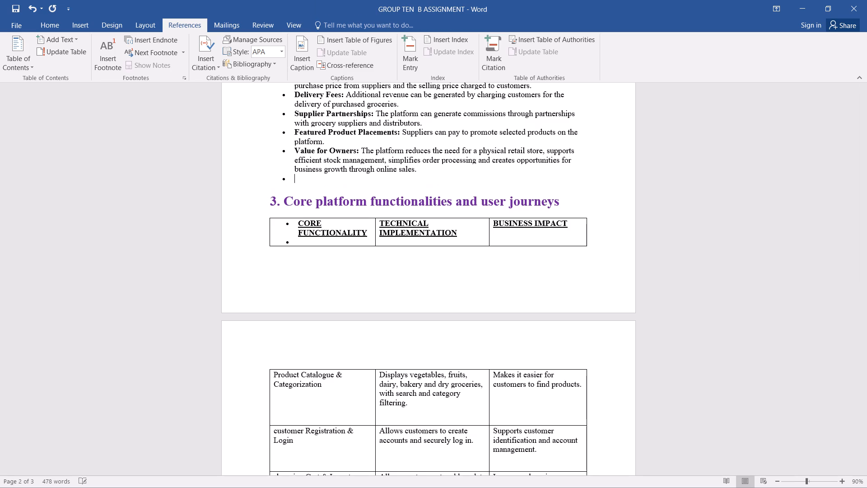
key(BackSpace)
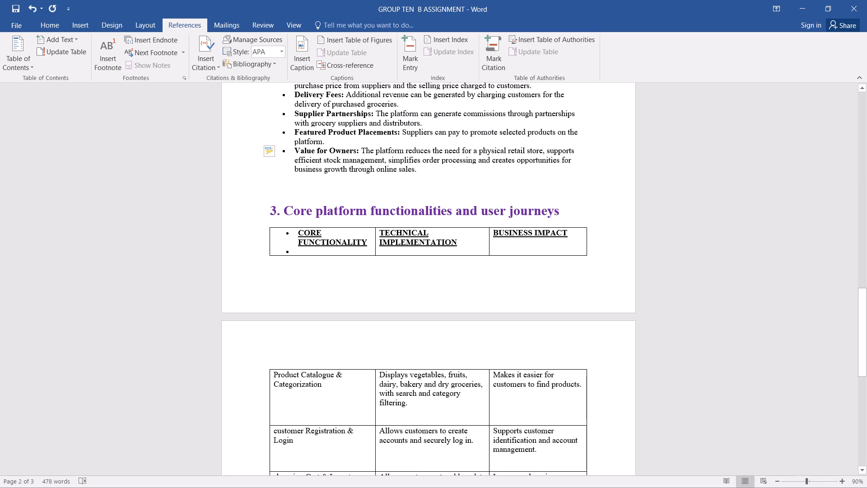
Set up a copy of the document for saving on the Desktop as a PDF, optimized for minimum size.
click(22, 29)
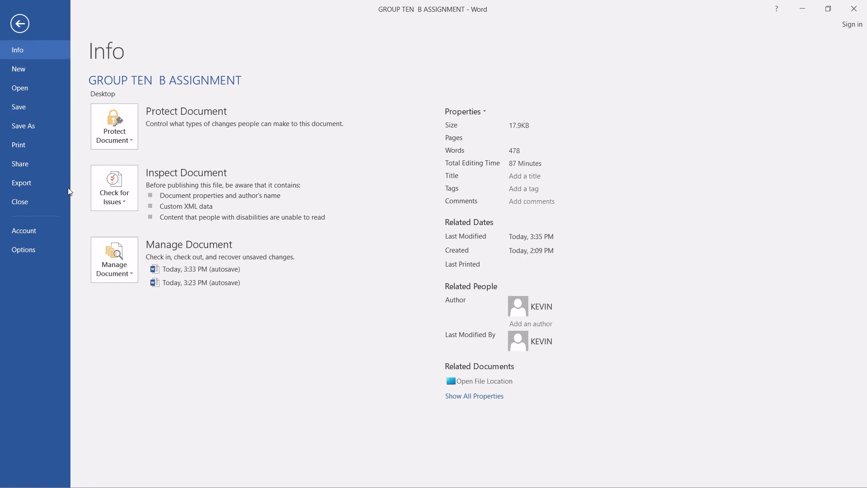
click(39, 130)
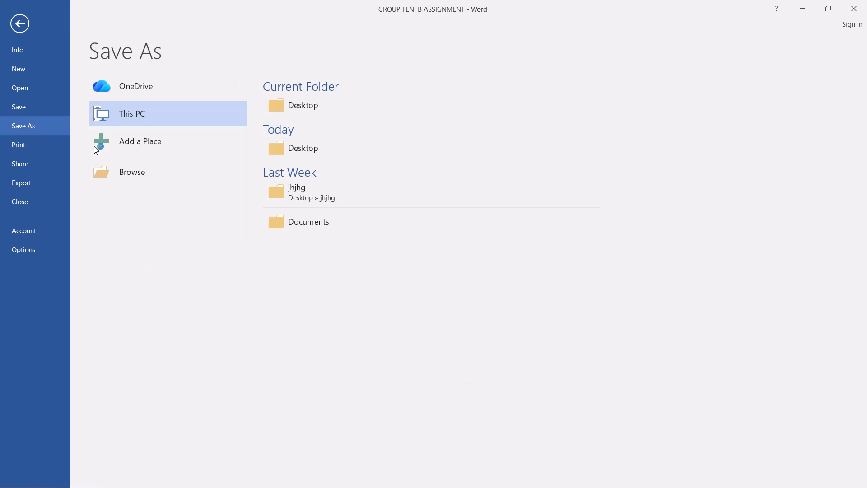
click(333, 105)
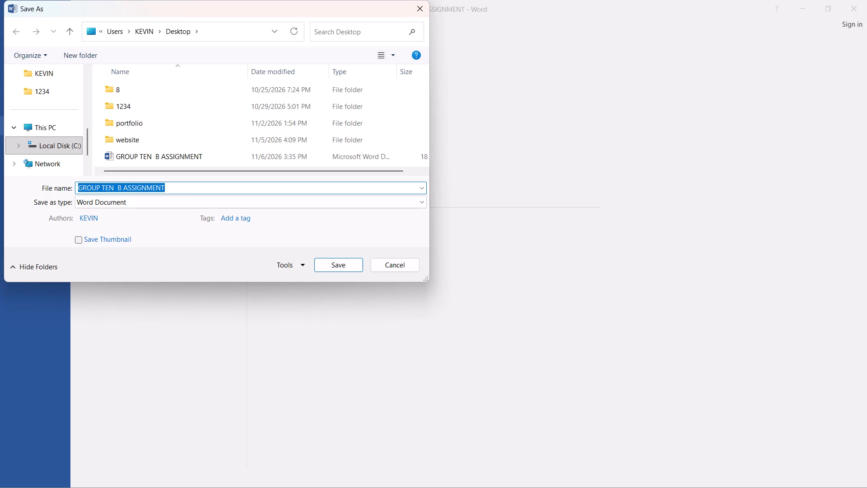
click(174, 186)
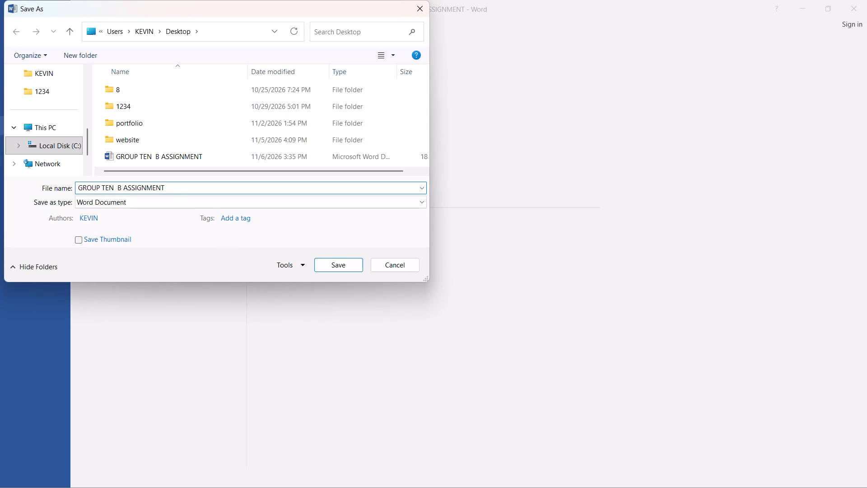
click(381, 206)
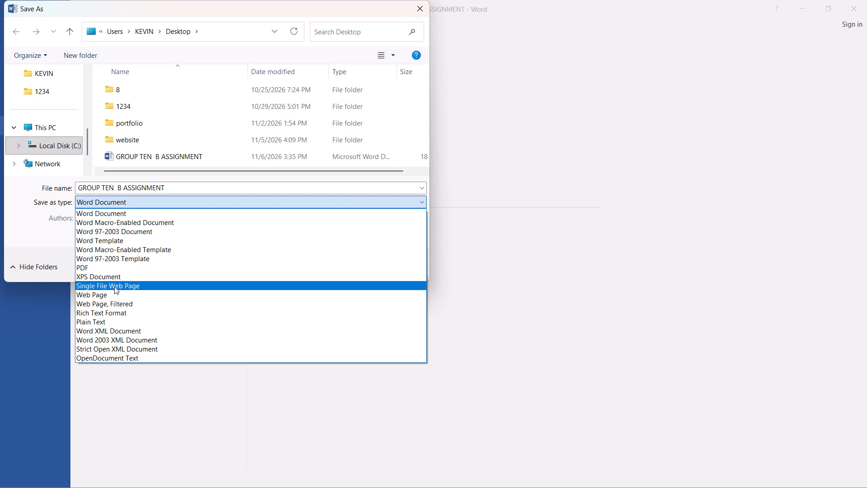
click(107, 265)
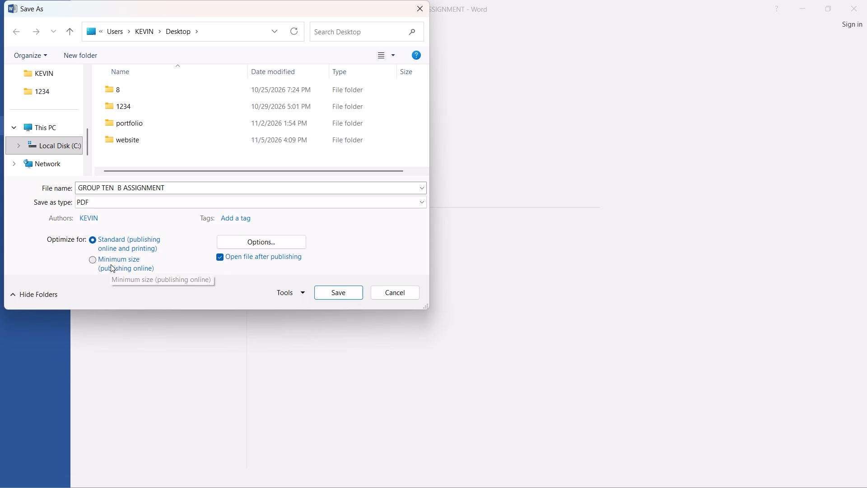
click(369, 204)
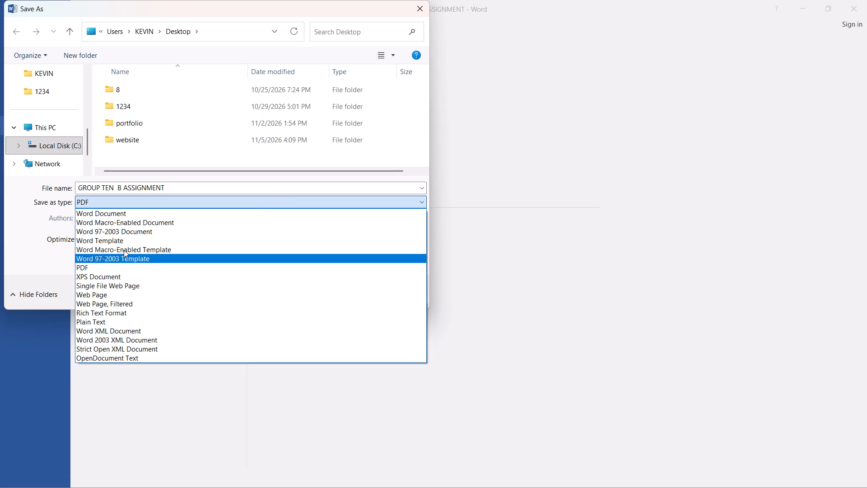
scroll(116, 224, down, 1)
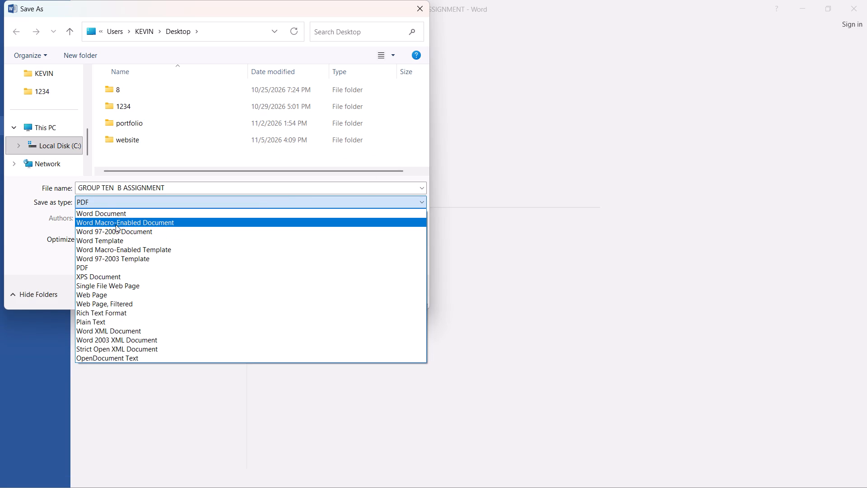
click(112, 269)
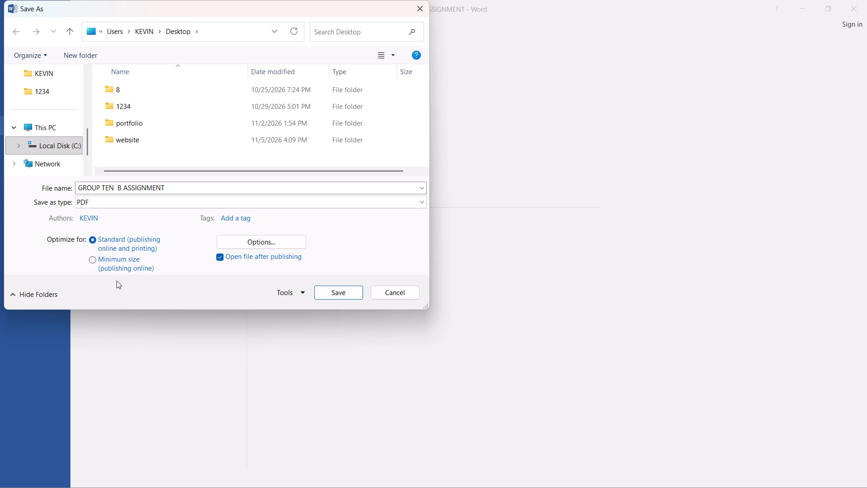
click(92, 259)
Shorten the PDF's file name to "GROUP TEN B" and save it.
click(166, 186)
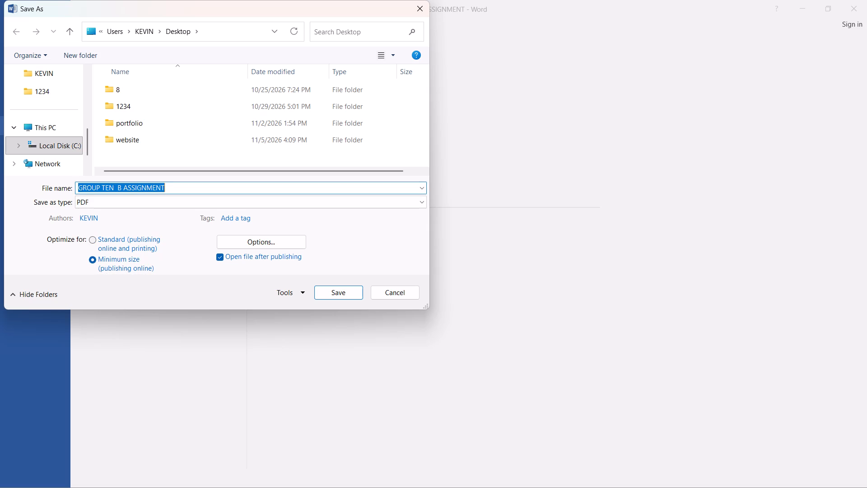
click(178, 188)
key(BackSpace)
key(BackSpace)
key(BackSpace)
key(BackSpace)
key(BackSpace)
key(BackSpace)
key(BackSpace)
key(BackSpace)
key(BackSpace)
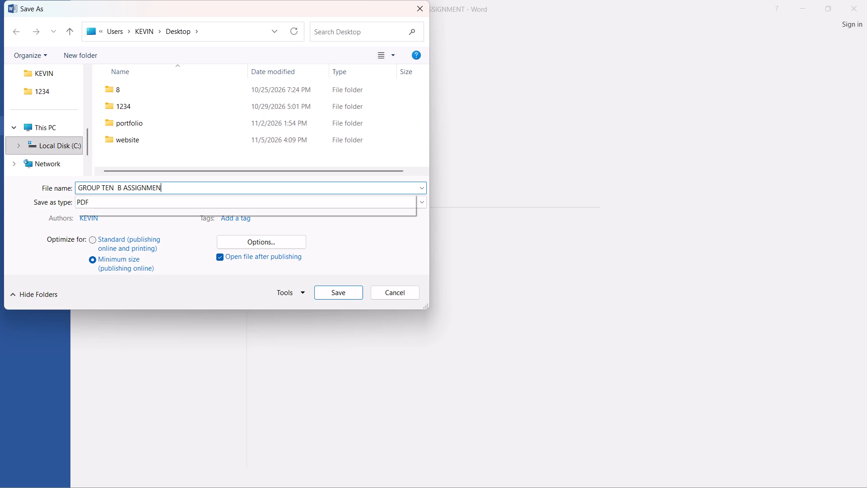
key(BackSpace)
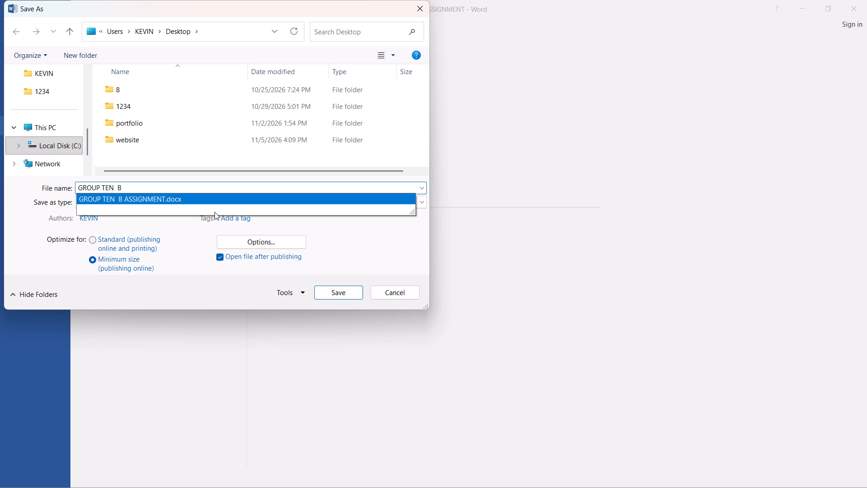
click(340, 294)
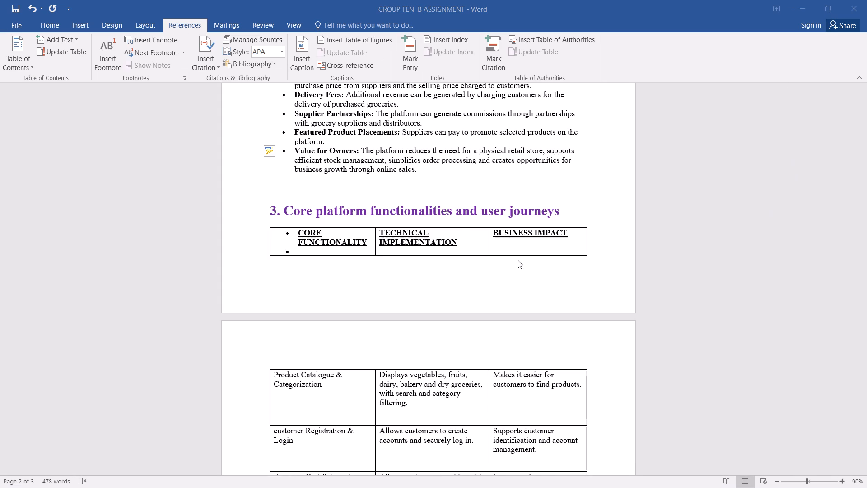
Open the exported PDF in Microsoft Edge.
scroll(462, 226, up, 8)
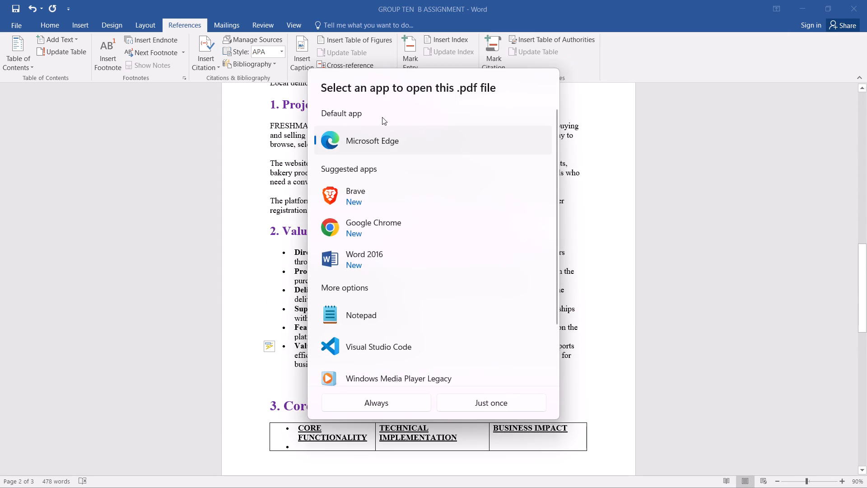
click(368, 140)
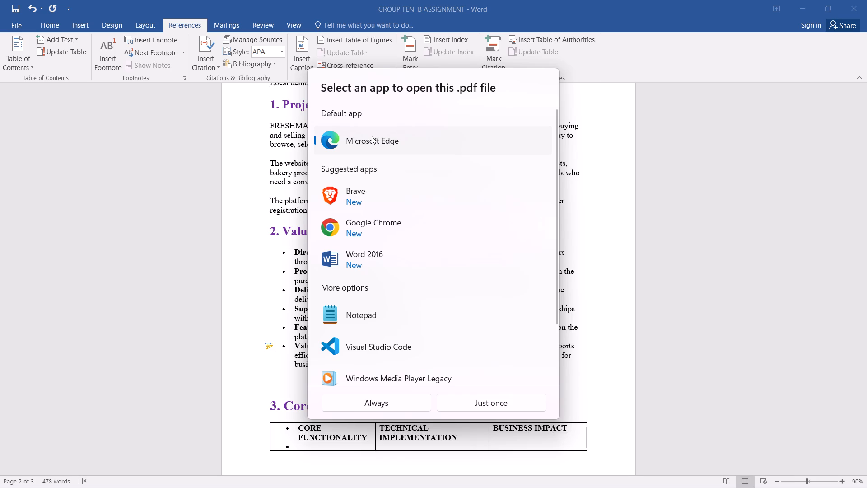
click(381, 136)
double_click(422, 136)
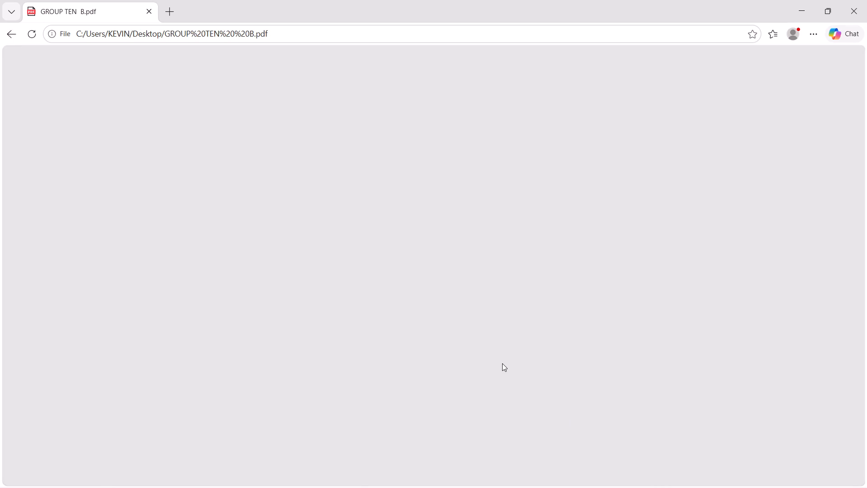
Review the exported PDF's pages from the cover through section 3's table to the conclusion.
scroll(510, 355, down, 10)
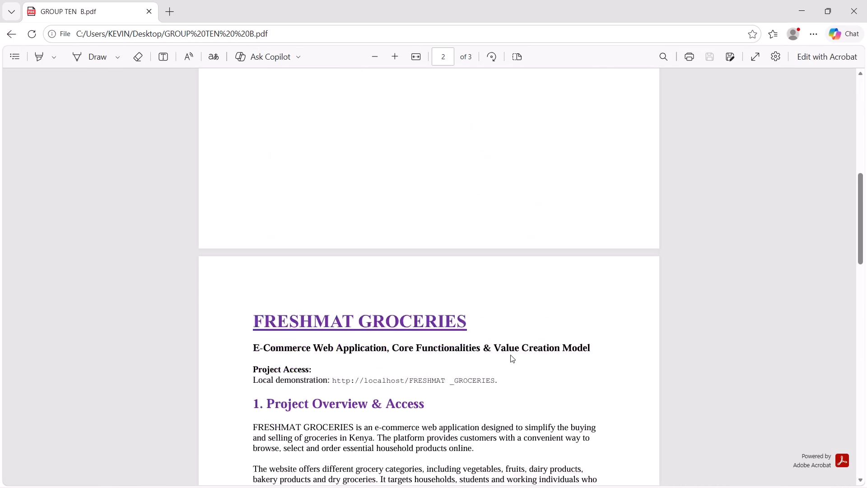
scroll(510, 355, down, 10)
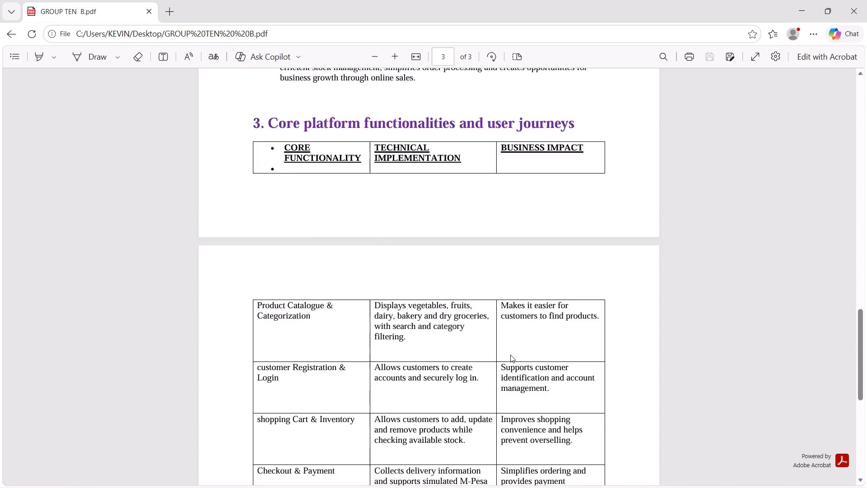
scroll(510, 355, down, 8)
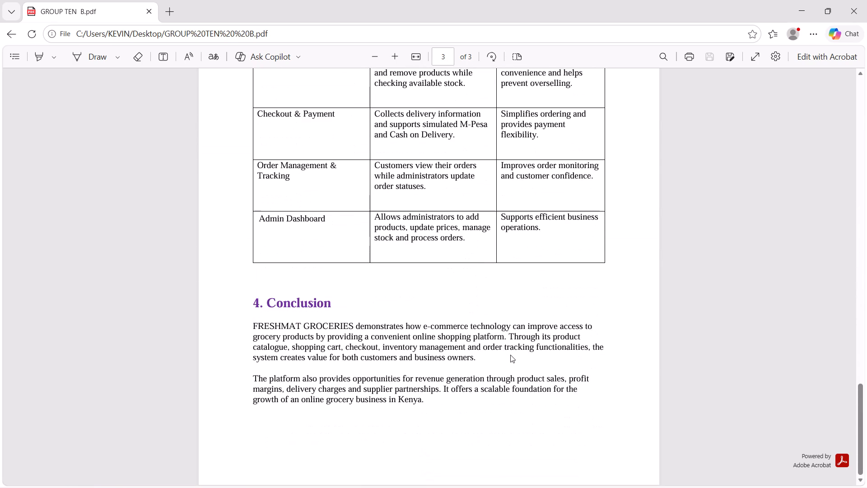
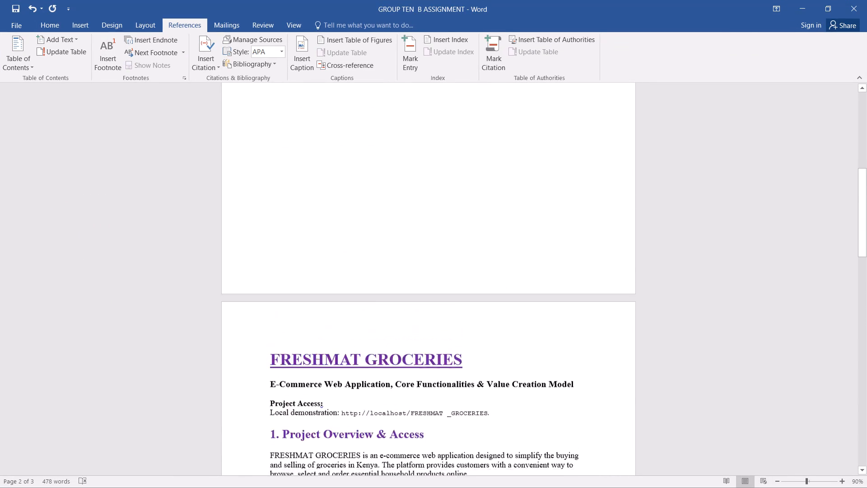
In the Word document, add three blank lines above the "3. Core platform functionalities and user journeys" heading to move it onto the next page with its table.
scroll(390, 270, up, 7)
scroll(482, 265, down, 12)
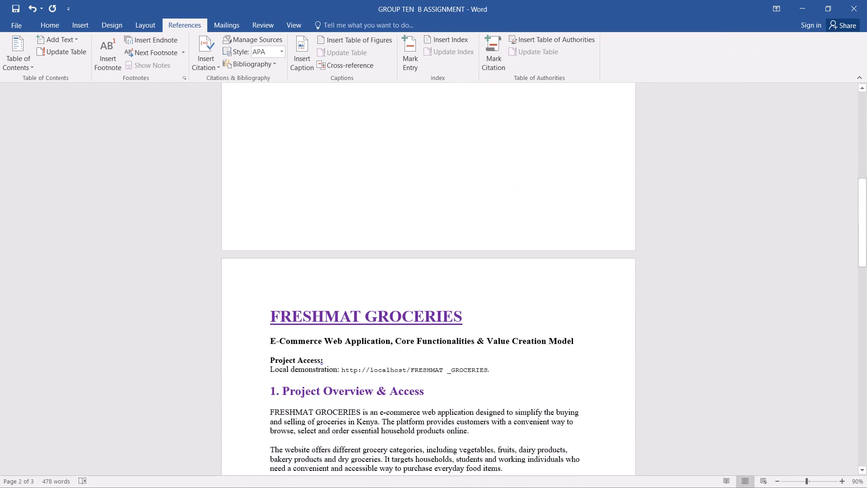
scroll(479, 317, down, 17)
scroll(476, 342, down, 8)
scroll(476, 342, down, 20)
scroll(476, 342, down, 1)
scroll(498, 341, up, 15)
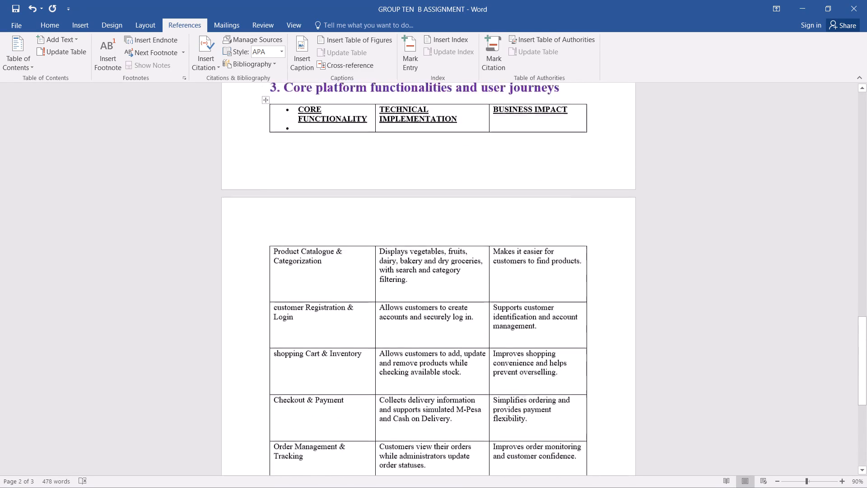
scroll(498, 341, up, 7)
scroll(498, 347, down, 9)
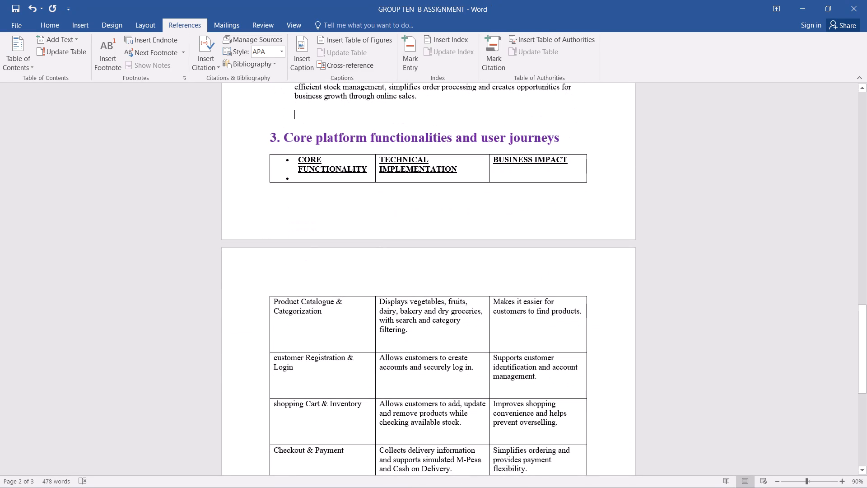
click(268, 133)
click(306, 122)
key(Return)
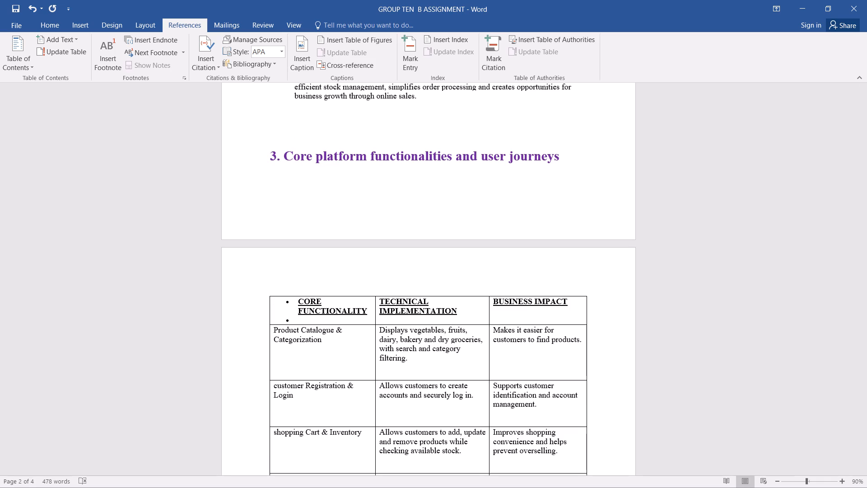
key(Return)
key(Return)
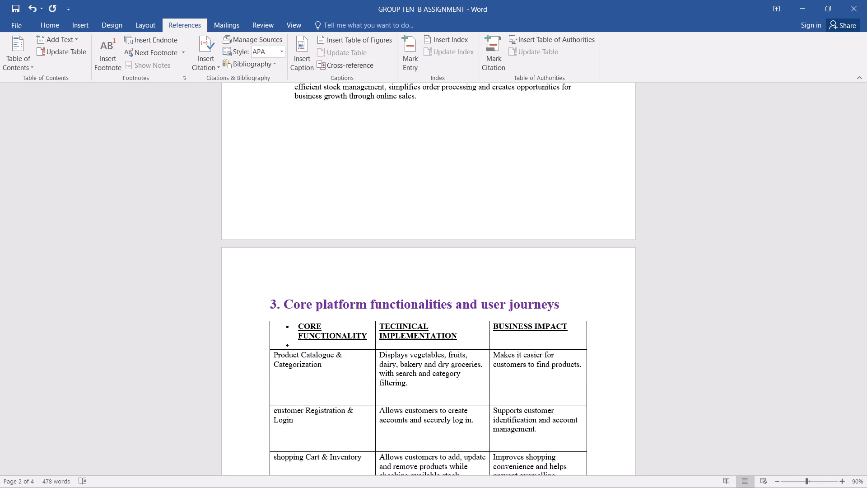
Review the document's page layout from the conclusion back to the cover page and forward to section 3.
scroll(332, 261, down, 10)
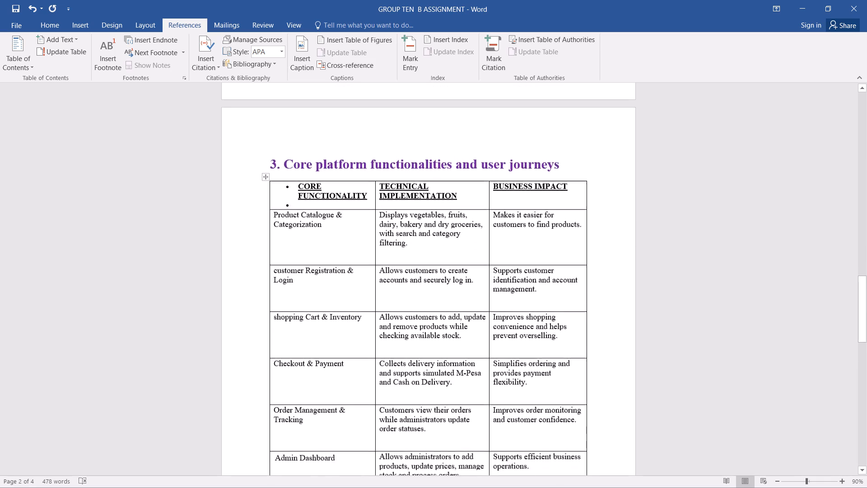
scroll(365, 249, down, 12)
scroll(460, 257, down, 4)
scroll(460, 257, up, 5)
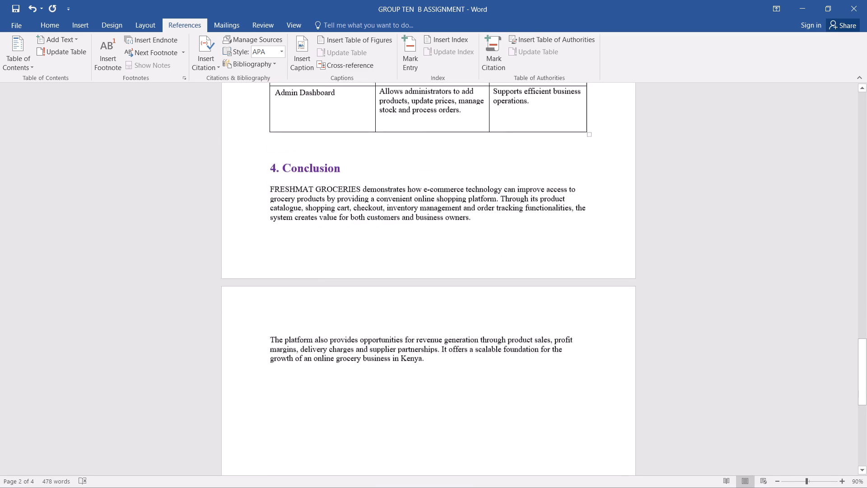
scroll(459, 259, up, 20)
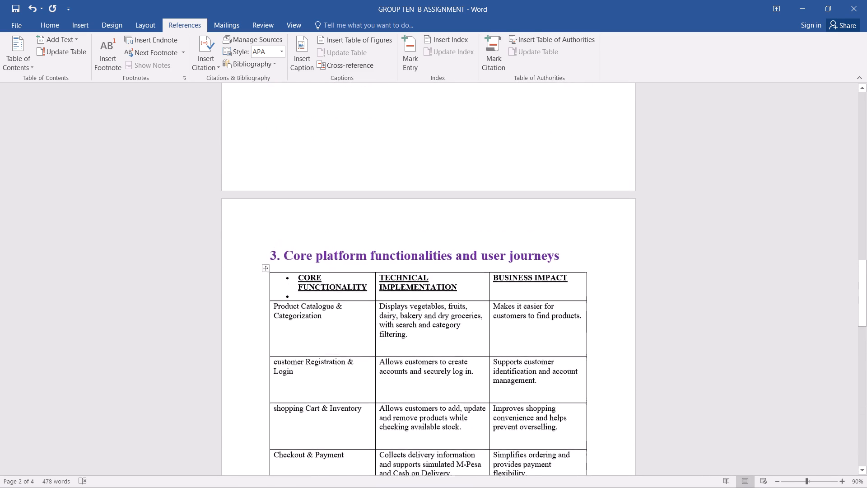
scroll(457, 259, up, 20)
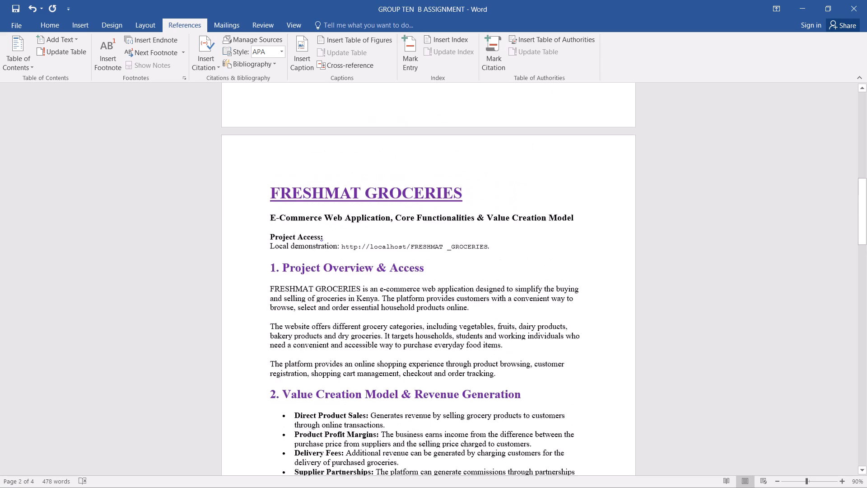
scroll(452, 265, up, 13)
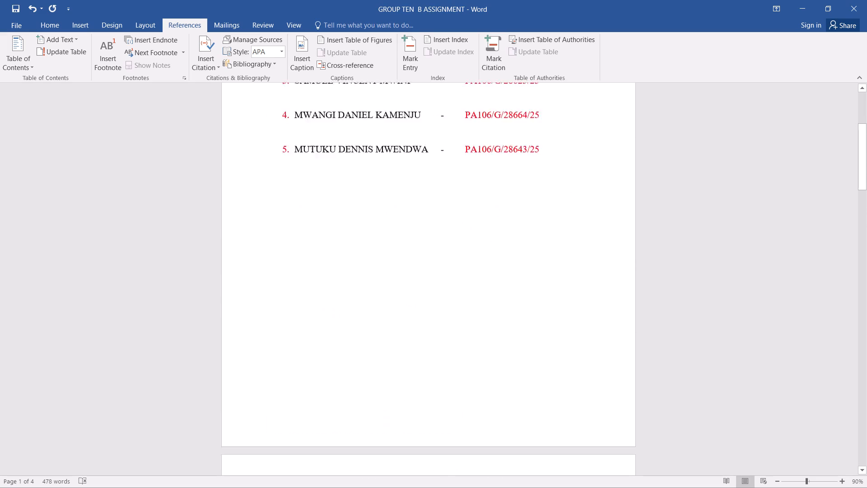
scroll(449, 268, up, 1)
scroll(438, 277, down, 18)
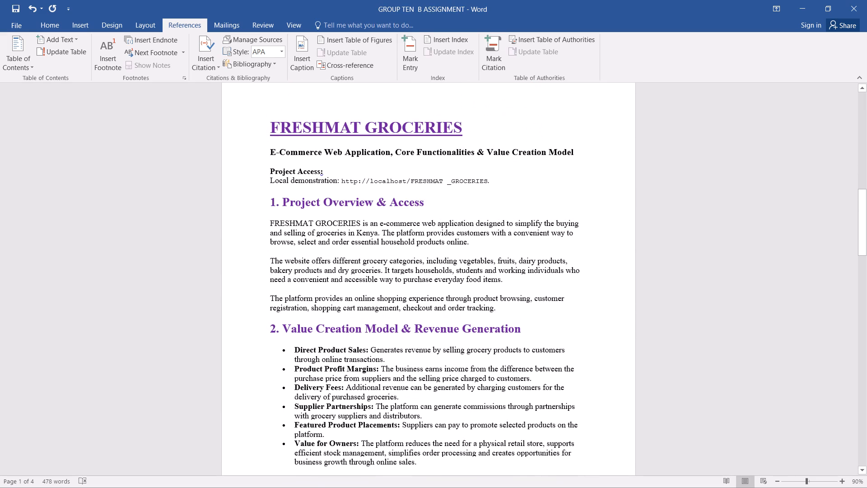
scroll(456, 276, down, 4)
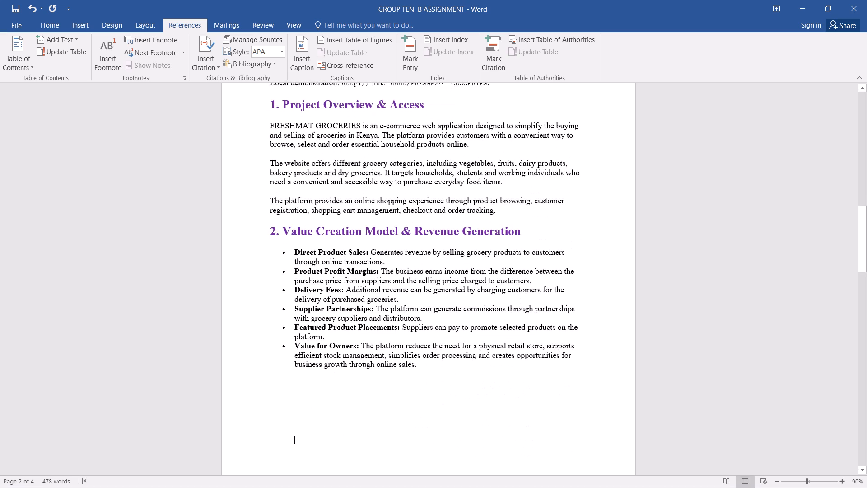
scroll(450, 278, down, 4)
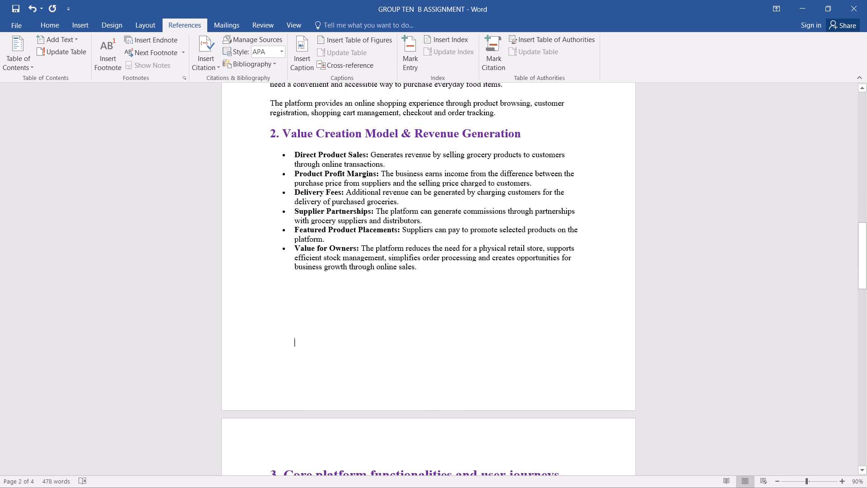
scroll(465, 251, down, 3)
scroll(465, 253, up, 2)
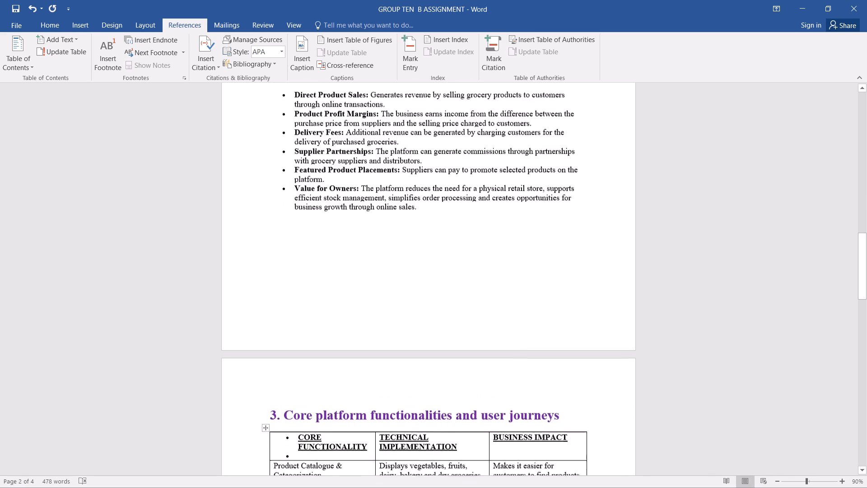
scroll(463, 253, up, 1)
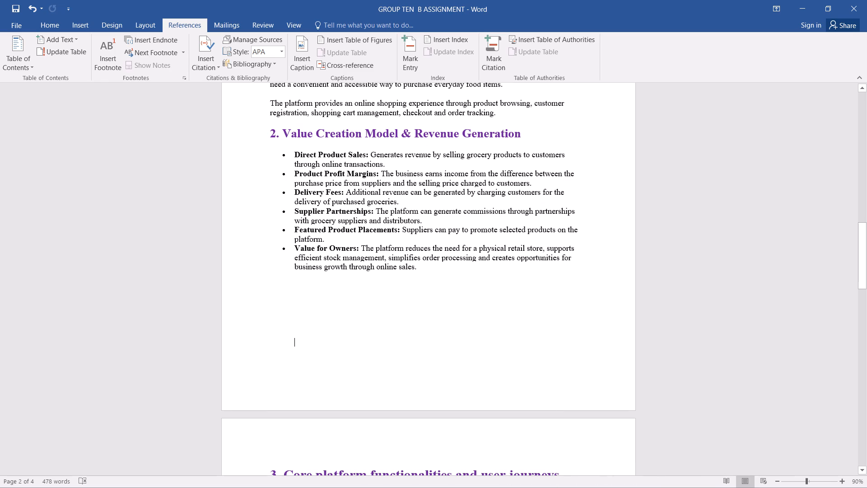
scroll(523, 231, down, 3)
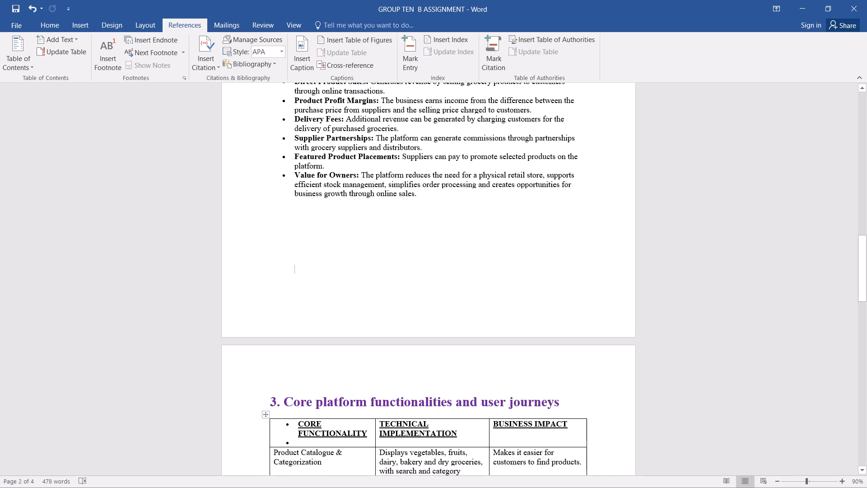
Remove the two bullets from the "CORE FUNCTIONALITY" header cell of section 3's table.
drag(292, 423, 282, 423)
drag(282, 423, 276, 425)
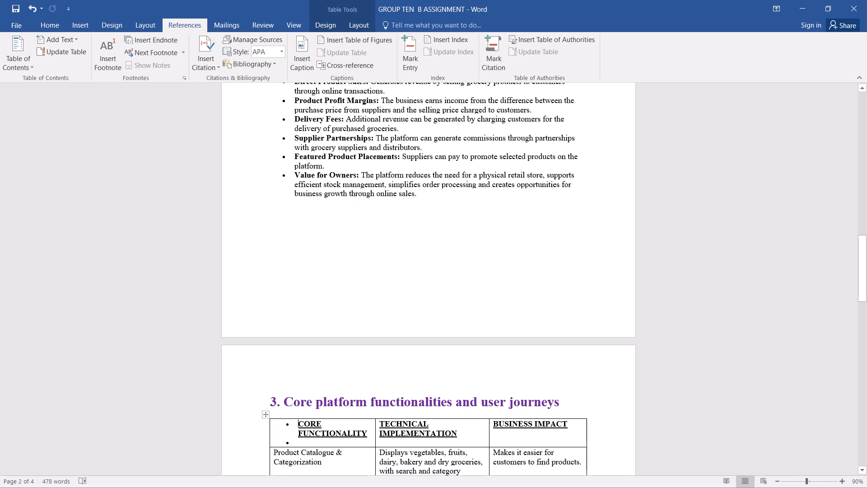
click(291, 424)
click(290, 424)
click(288, 422)
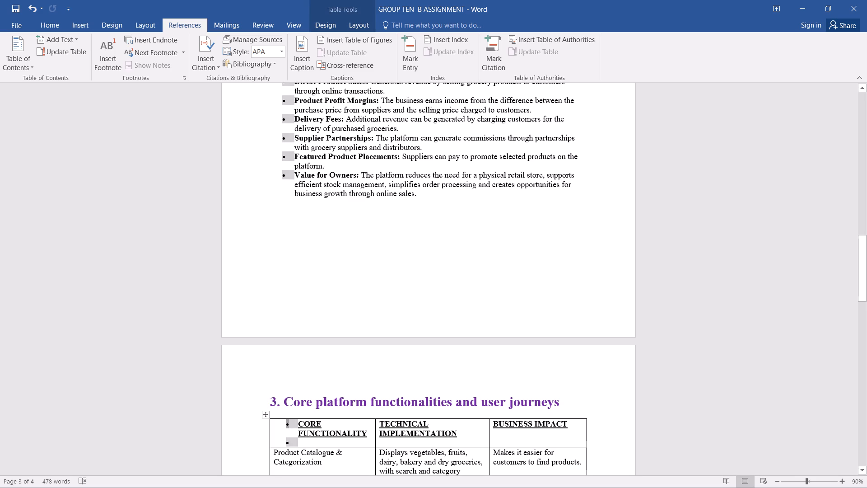
key(Delete)
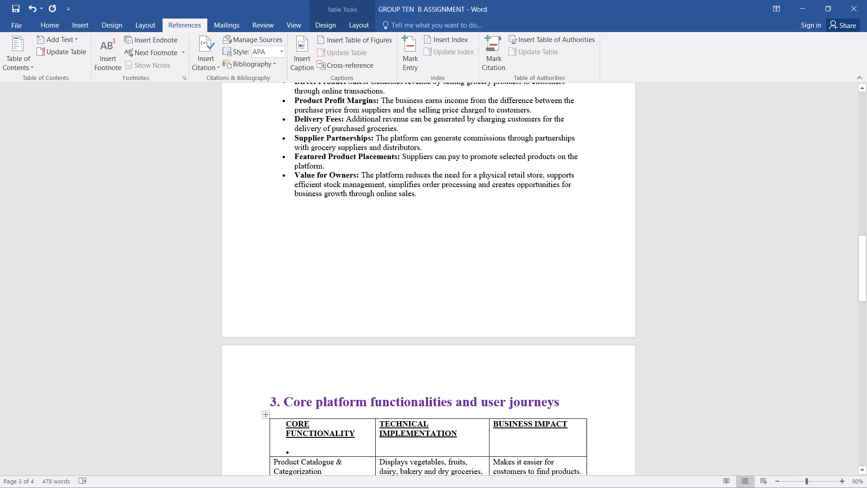
double_click(284, 451)
double_click(287, 451)
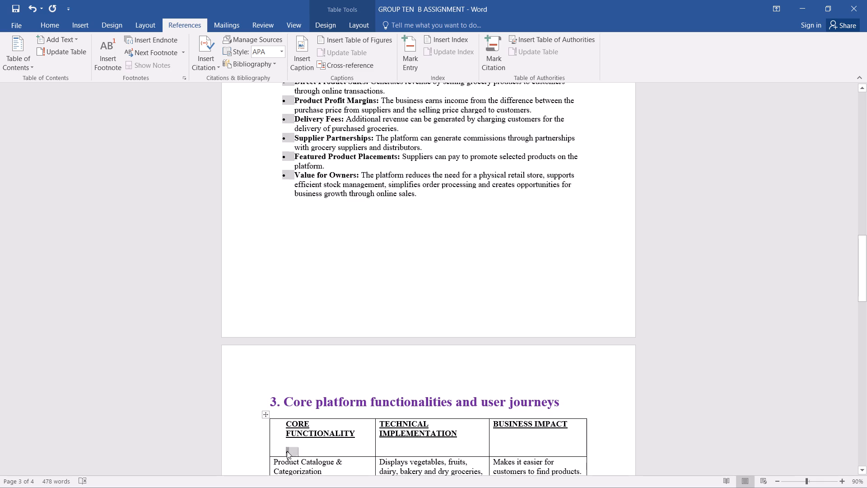
key(Delete)
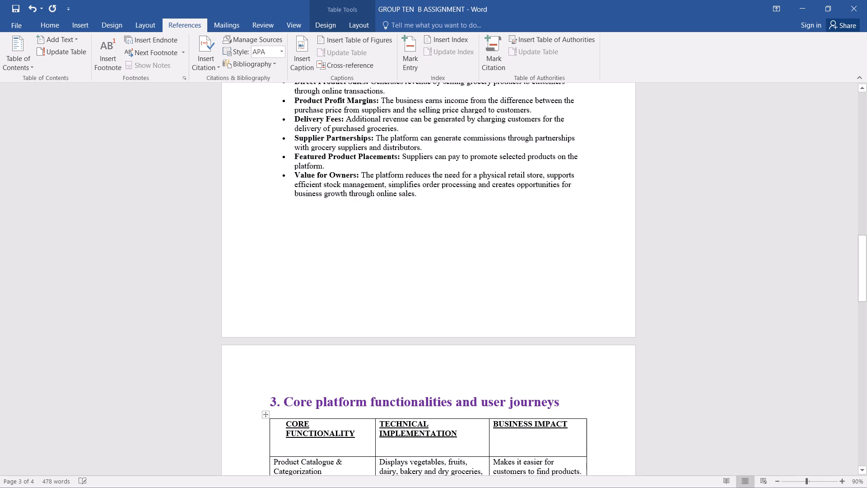
Deselect the table and save the document.
click(820, 367)
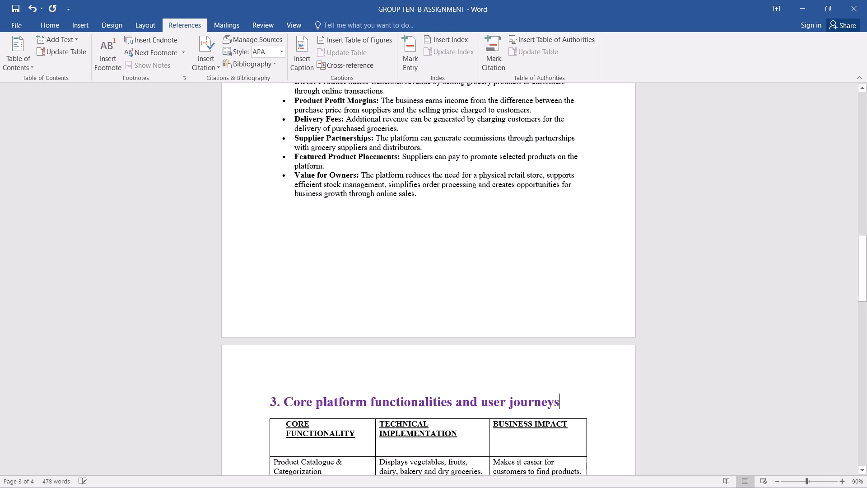
key(ctrl+s)
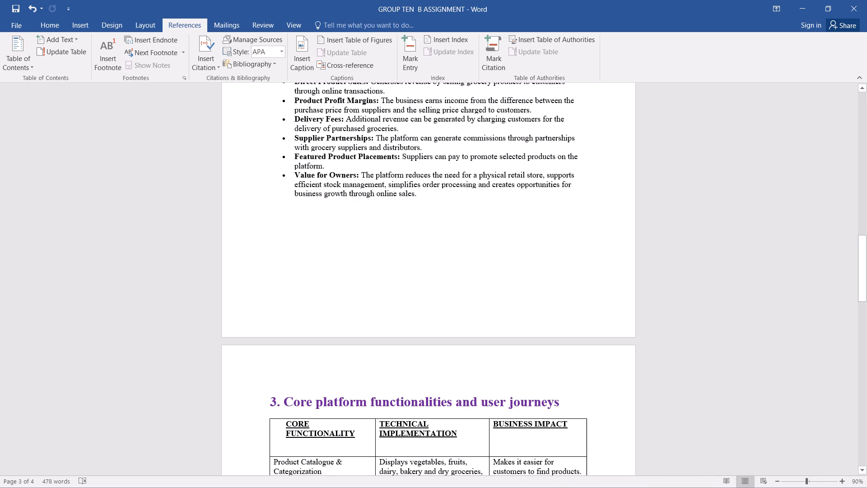
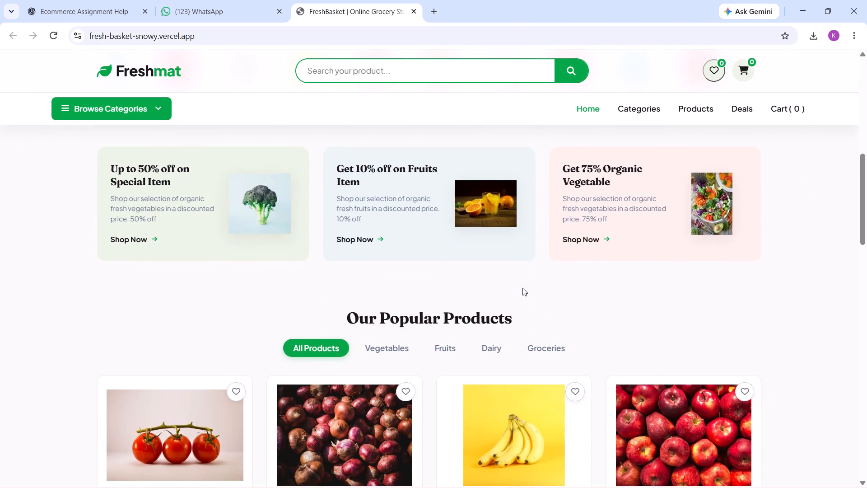
In Chrome, examine the Freshmat site's home page, including the popular products and the category browser.
scroll(522, 288, down, 7)
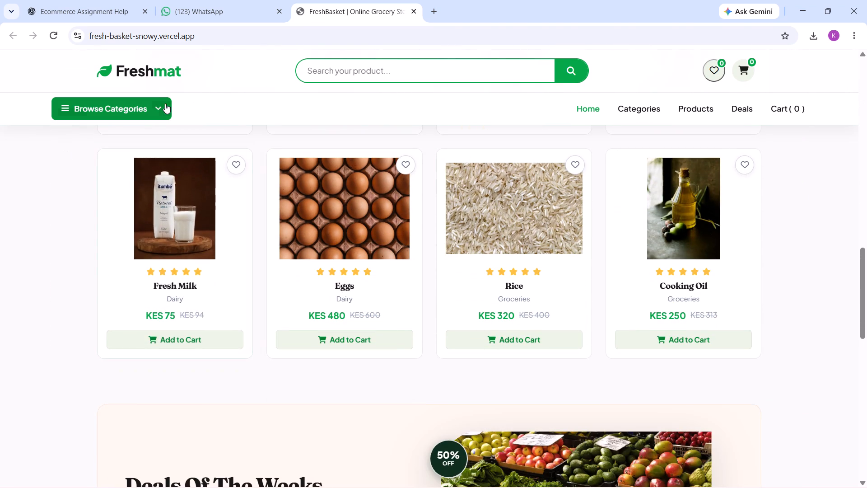
click(165, 103)
click(156, 106)
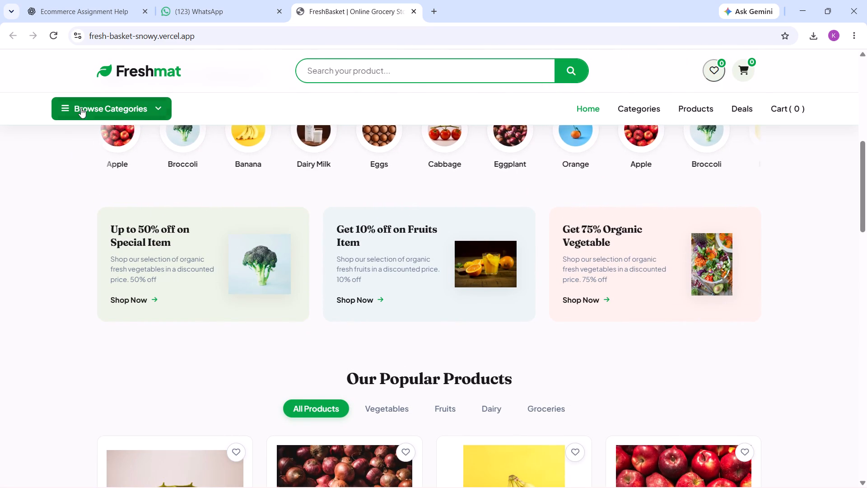
click(69, 107)
scroll(573, 130, down, 2)
scroll(573, 135, up, 3)
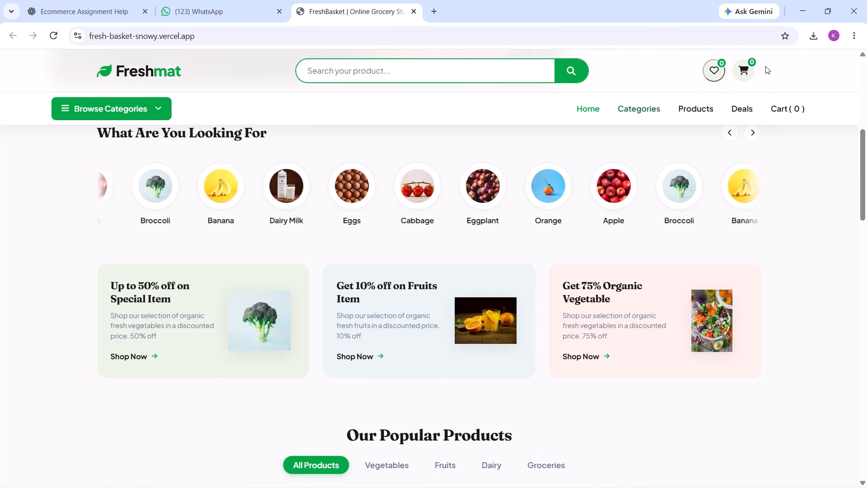
Check the Freshmat site's favorites wishlist and the shopping cart with its order summary.
click(703, 71)
click(710, 73)
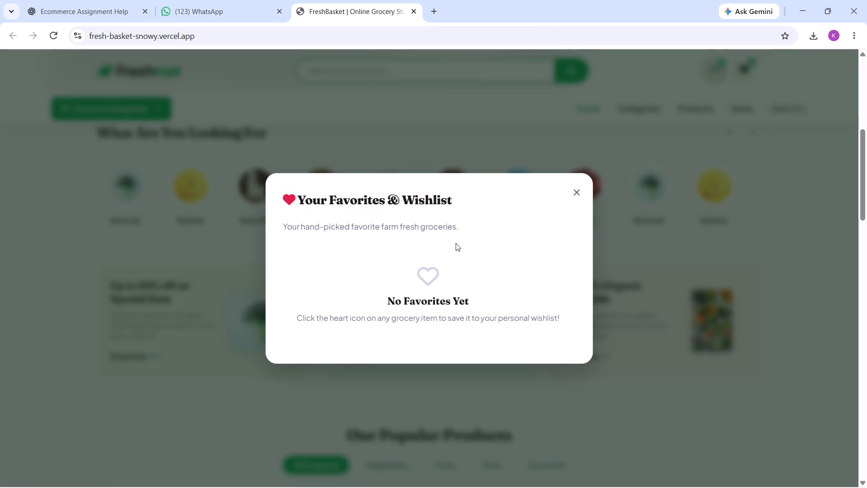
click(577, 193)
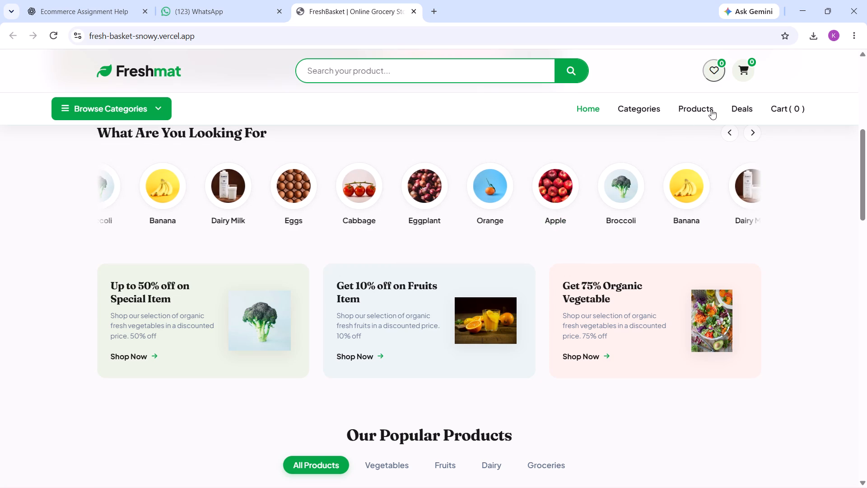
click(744, 72)
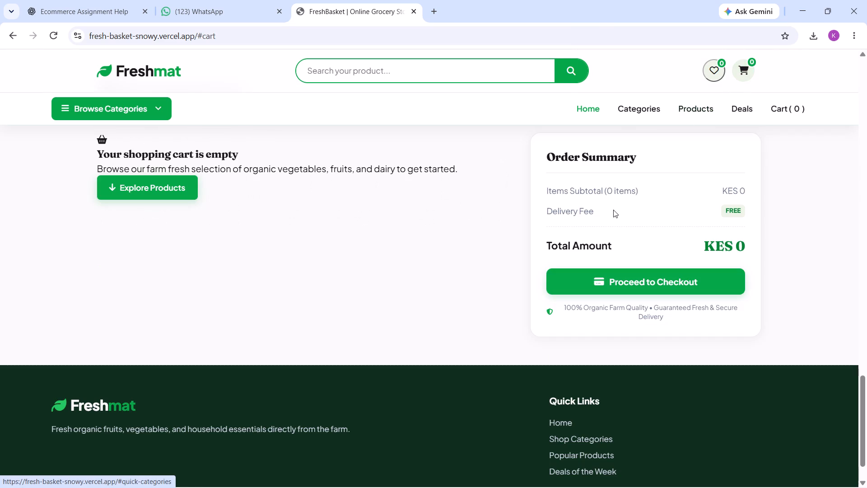
scroll(677, 225, down, 6)
scroll(669, 230, up, 12)
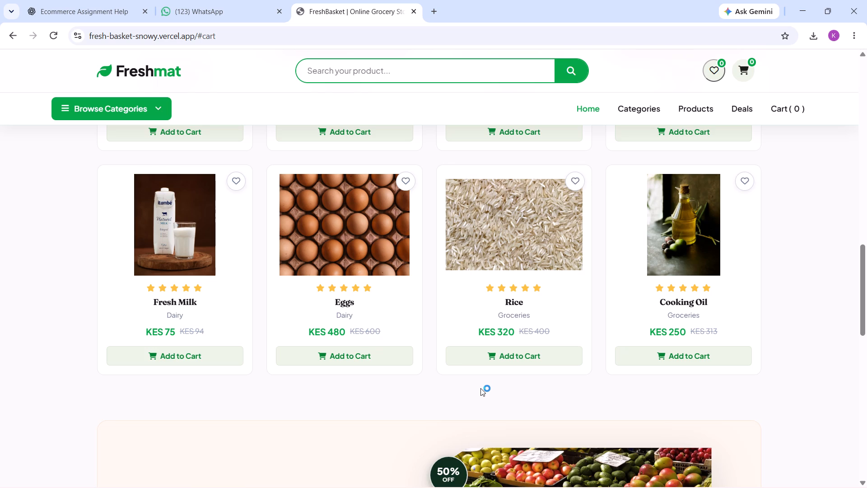
Add Eggs from the popular products to the shopping cart and dismiss the cart notification.
click(363, 357)
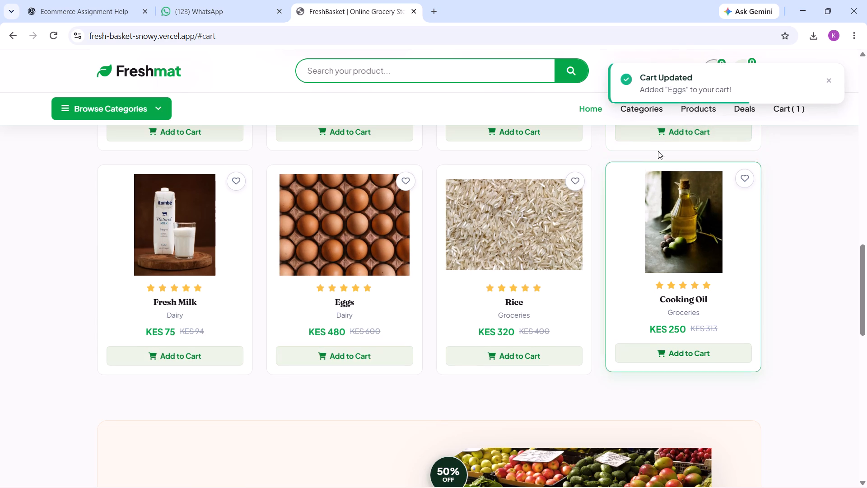
click(831, 79)
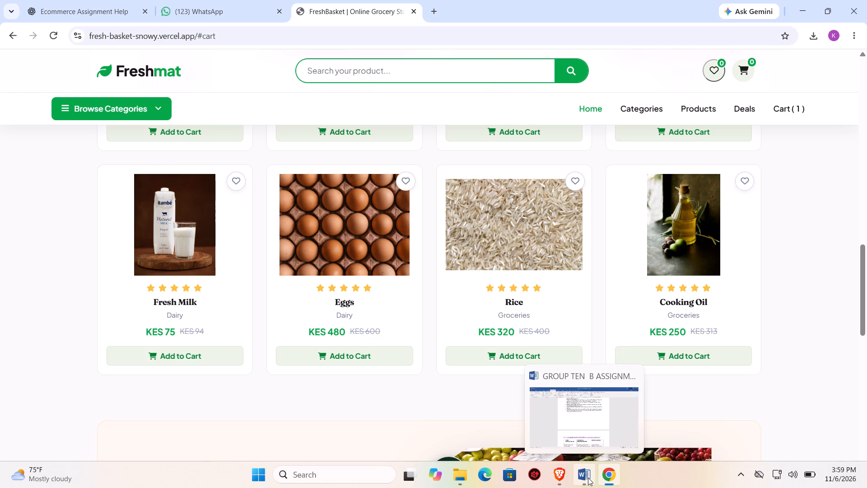
Switch back to the group assignment report in Word and review the core platform functionalities table in section 3.
click(595, 476)
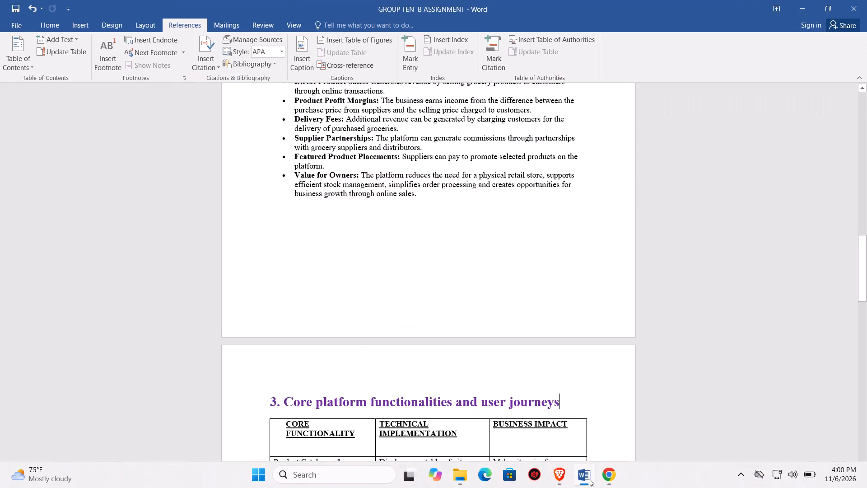
scroll(508, 382, down, 6)
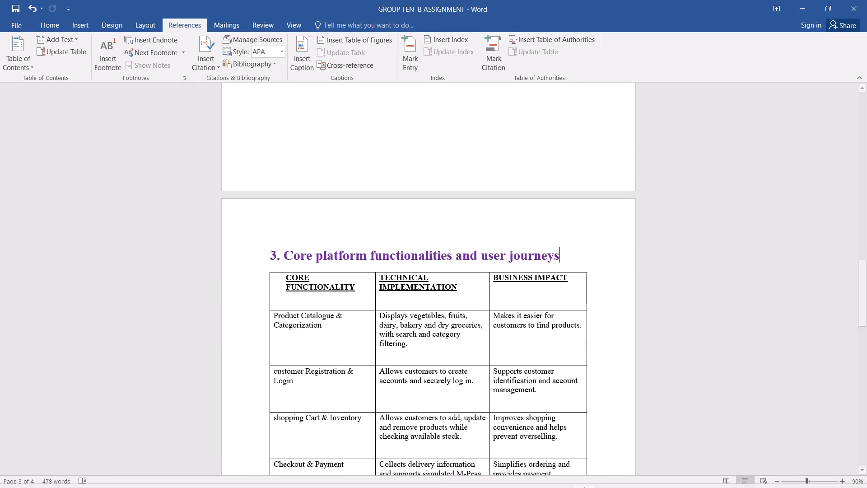
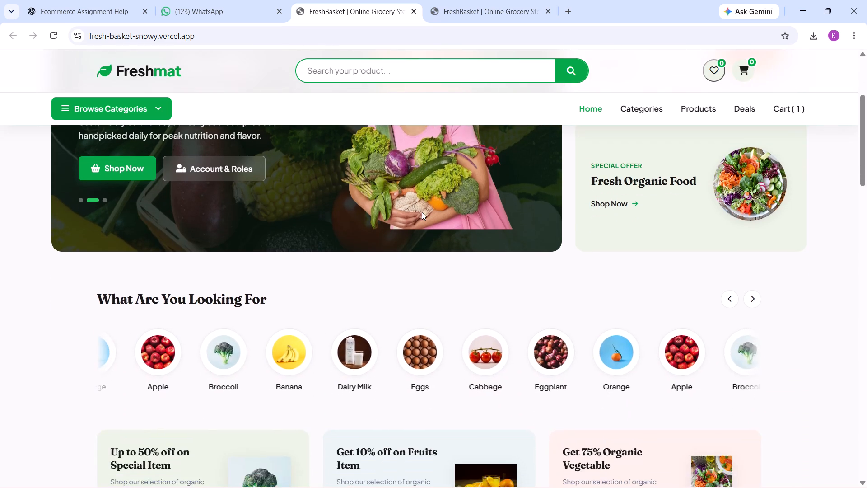
Examine the Freshmat home page's category carousel, discount offers and popular products with their prices.
scroll(422, 212, up, 3)
scroll(421, 212, down, 6)
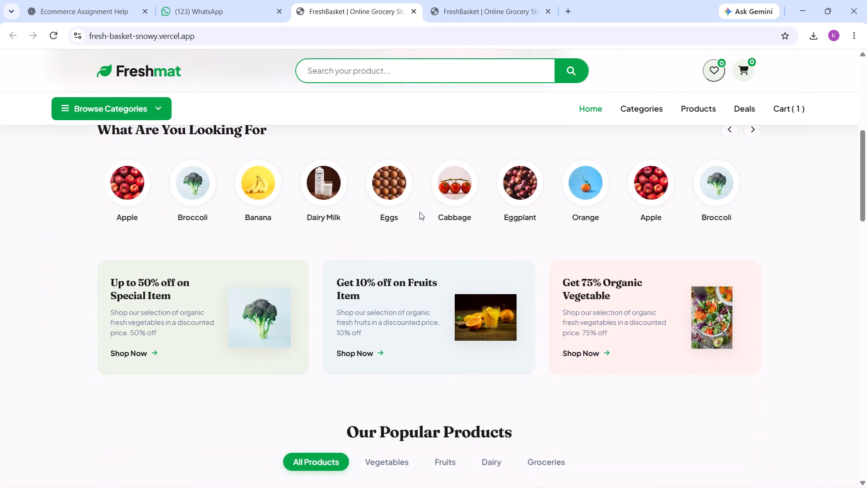
scroll(420, 212, down, 6)
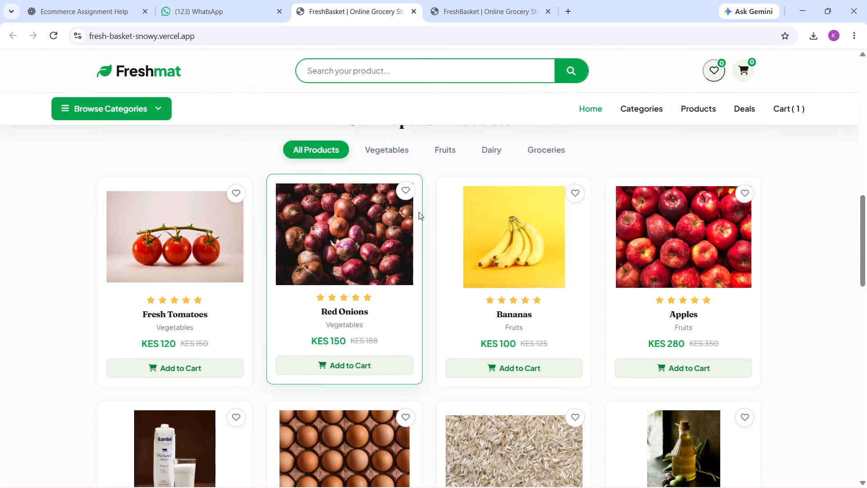
scroll(419, 212, down, 6)
scroll(416, 214, up, 7)
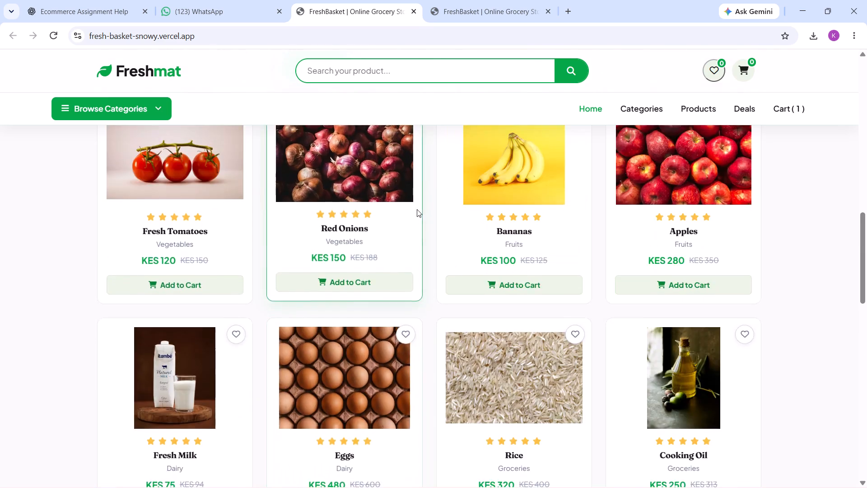
scroll(417, 209, up, 1)
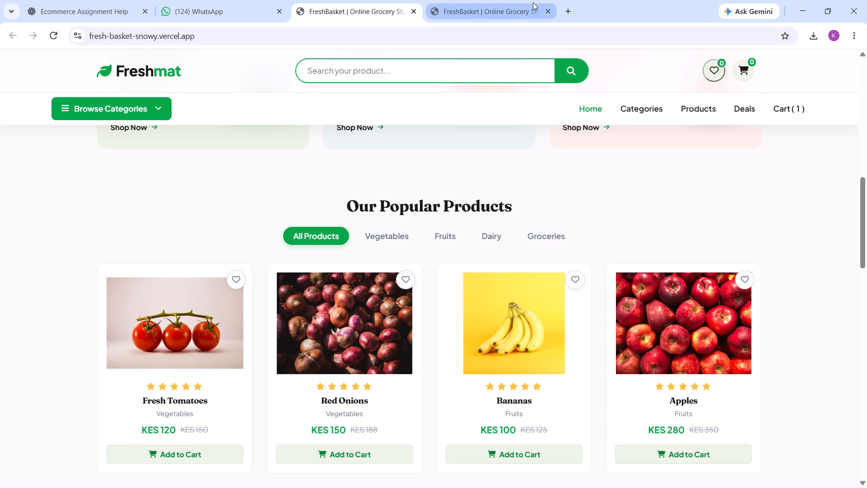
Switch to the second open FreshBasket page, the one with the #cart address.
click(550, 5)
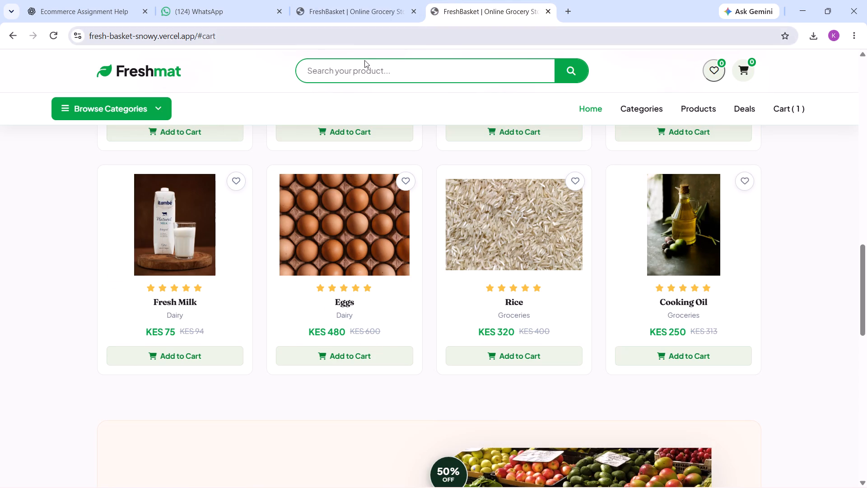
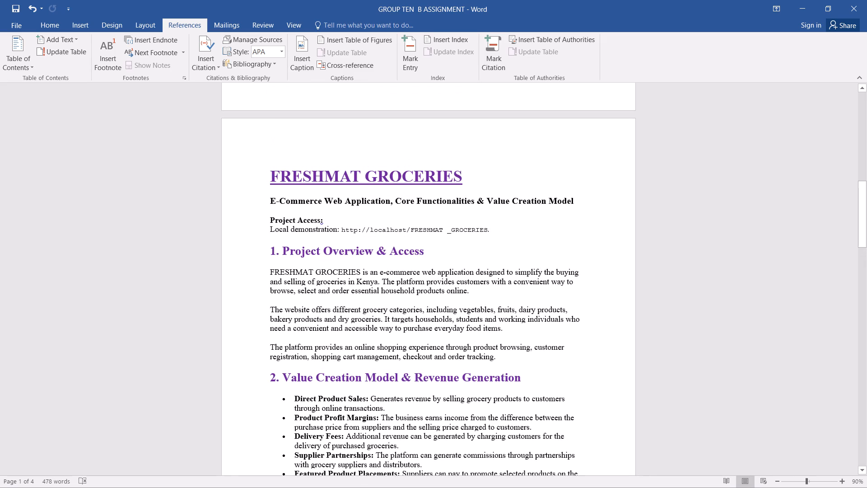
drag(494, 228, 473, 231)
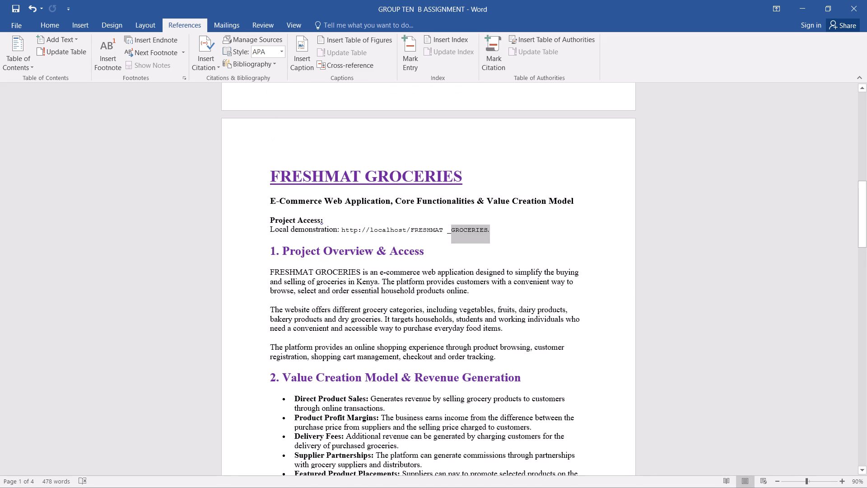
drag(473, 231, 349, 230)
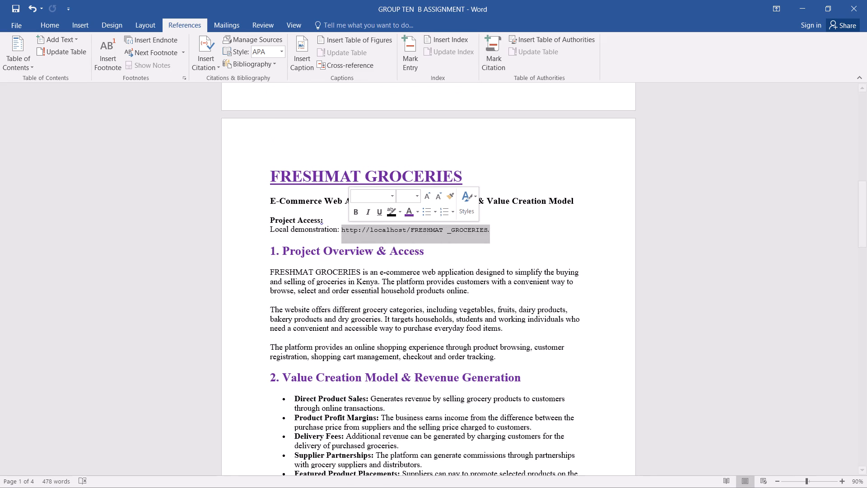
key(BackSpace)
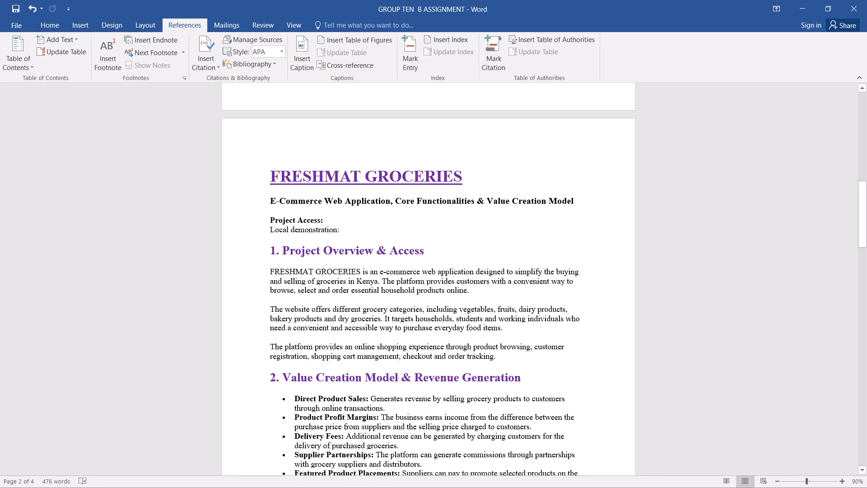
right_click(372, 227)
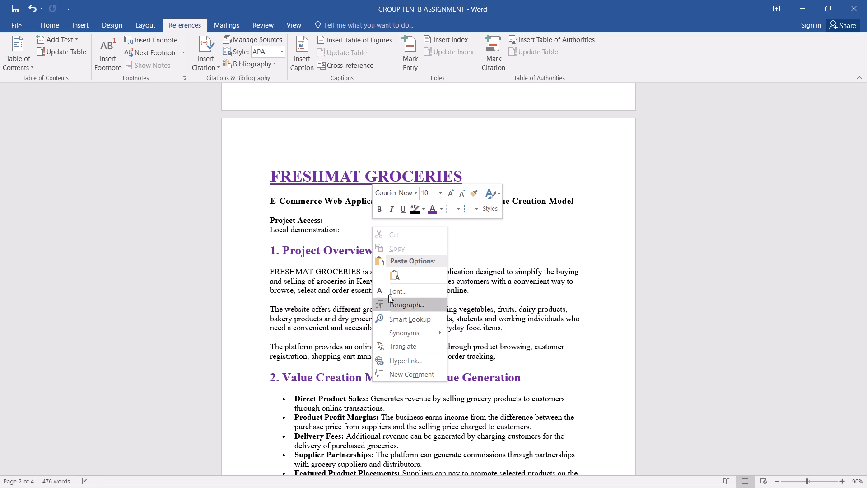
click(347, 229)
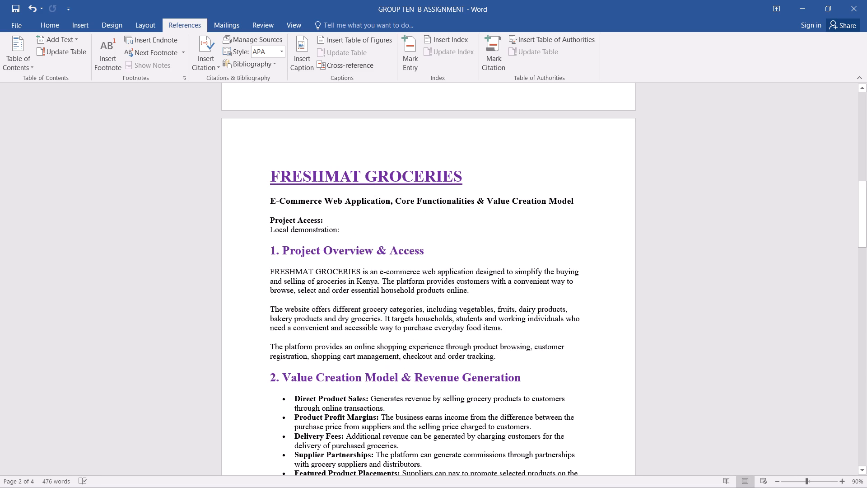
key(ctrl+v)
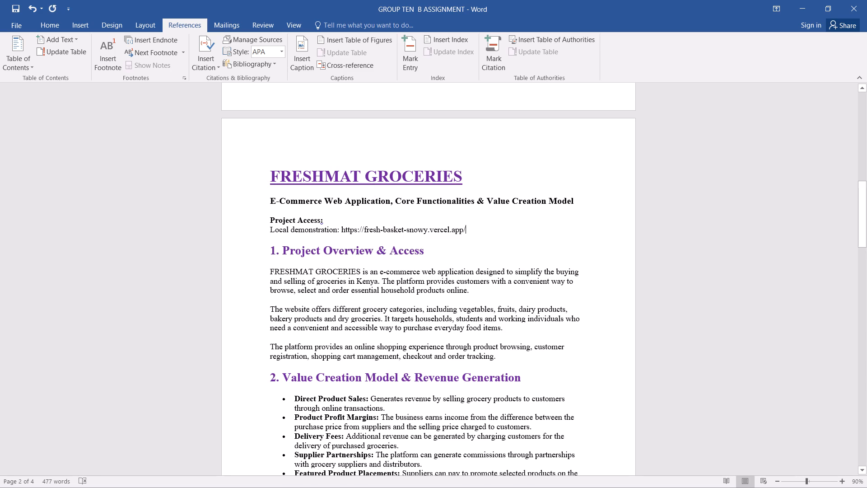
click(540, 209)
click(603, 312)
click(425, 230)
click(455, 228)
click(341, 226)
Check the new link under Project Access and the layout of the pages around it.
scroll(400, 252, down, 4)
scroll(395, 259, up, 1)
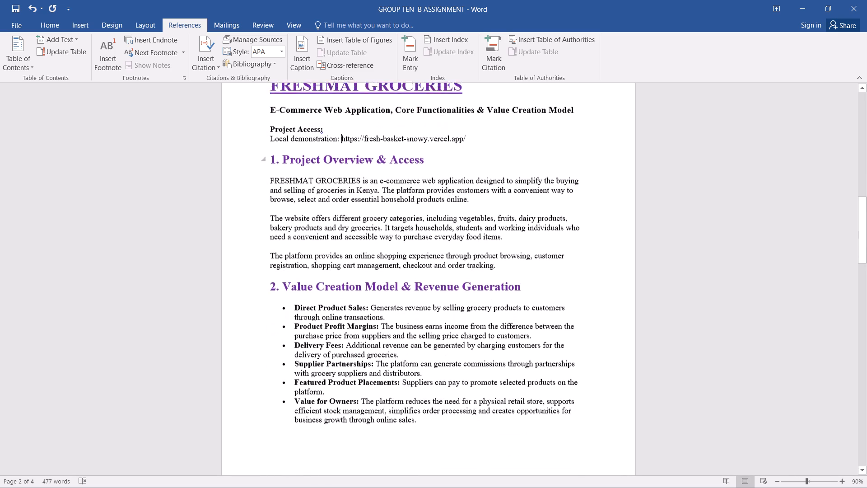
scroll(395, 259, up, 15)
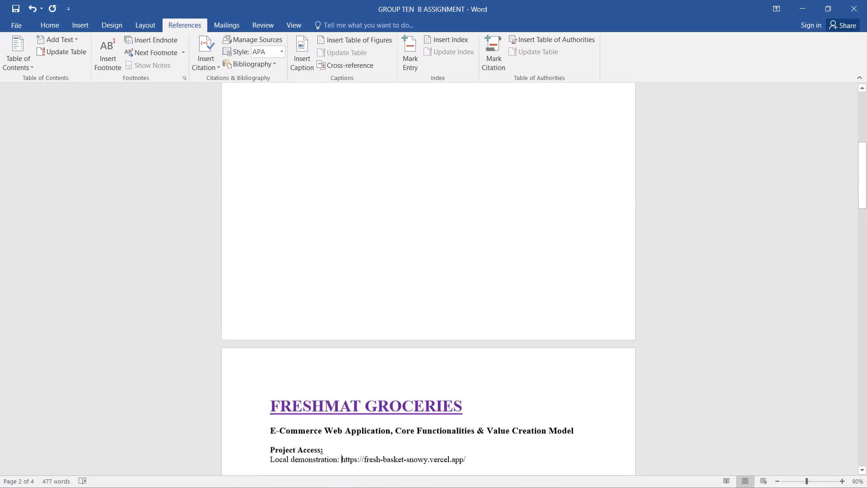
scroll(392, 261, up, 7)
scroll(391, 259, down, 11)
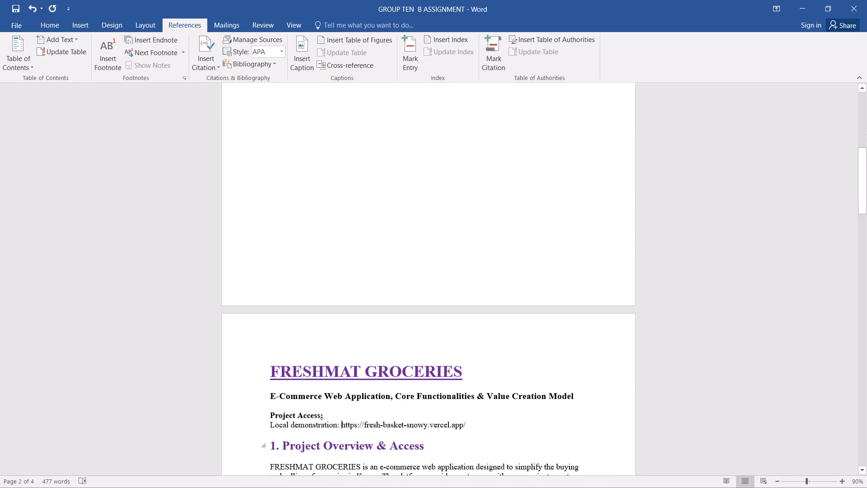
scroll(391, 259, down, 6)
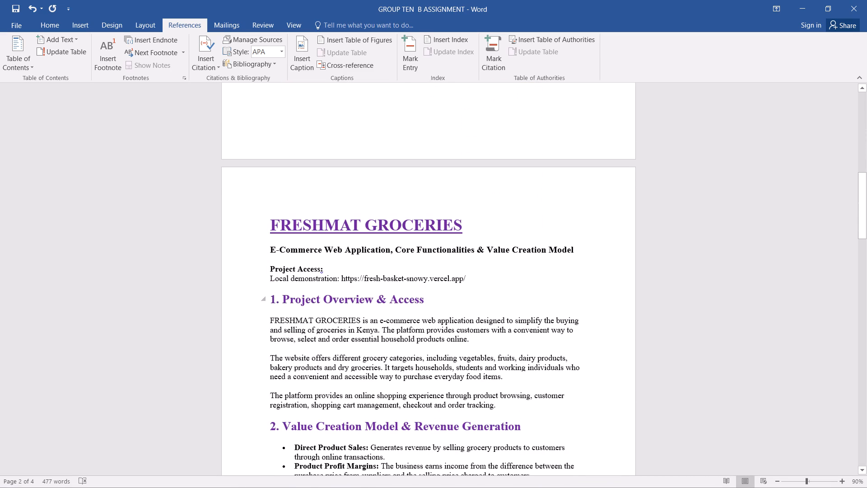
drag(472, 282, 417, 282)
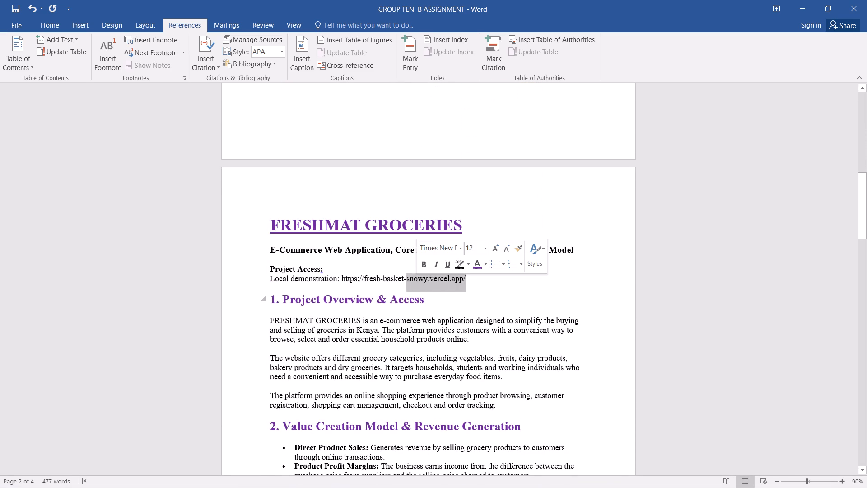
click(477, 291)
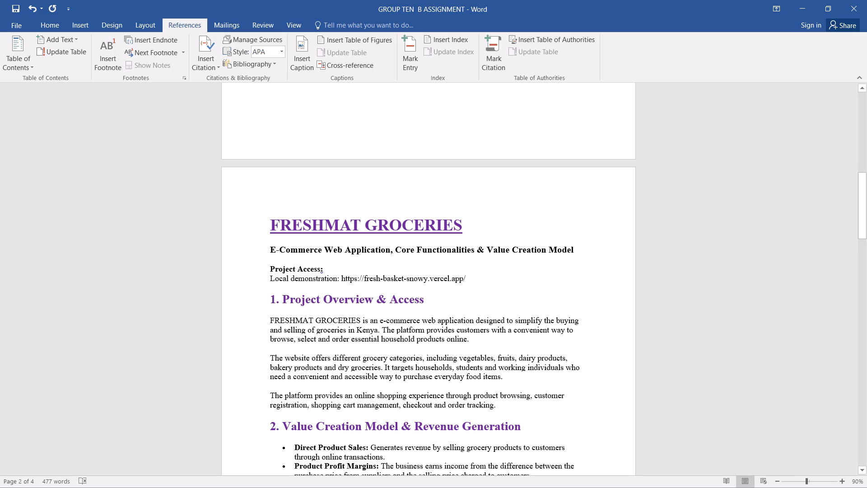
click(464, 278)
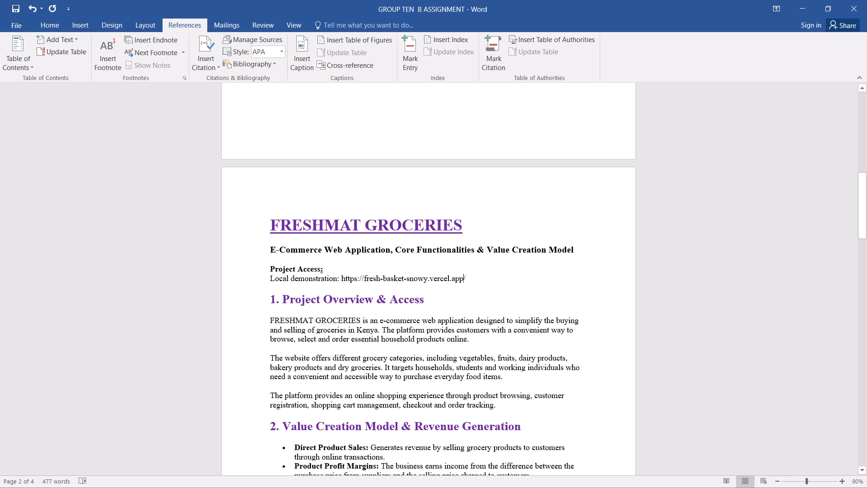
click(469, 277)
Review the rest of the document, from the project overview through the core functionalities table to the conclusion.
scroll(316, 206, up, 2)
scroll(312, 215, down, 4)
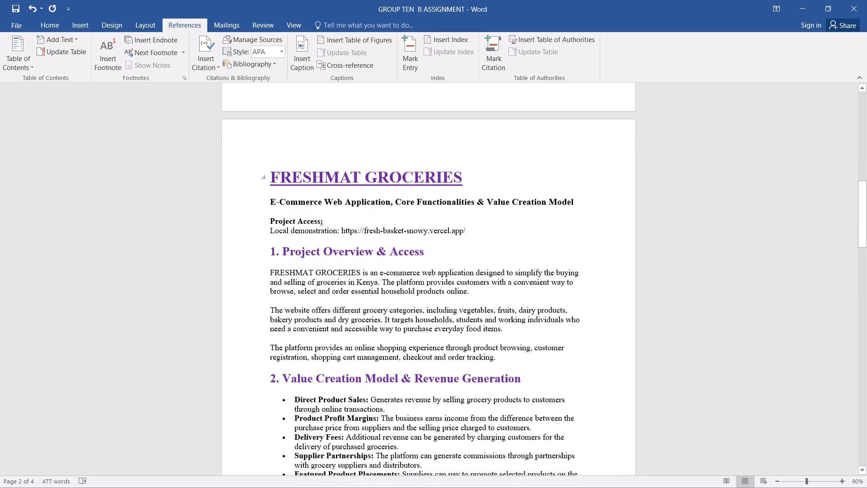
scroll(312, 220, down, 8)
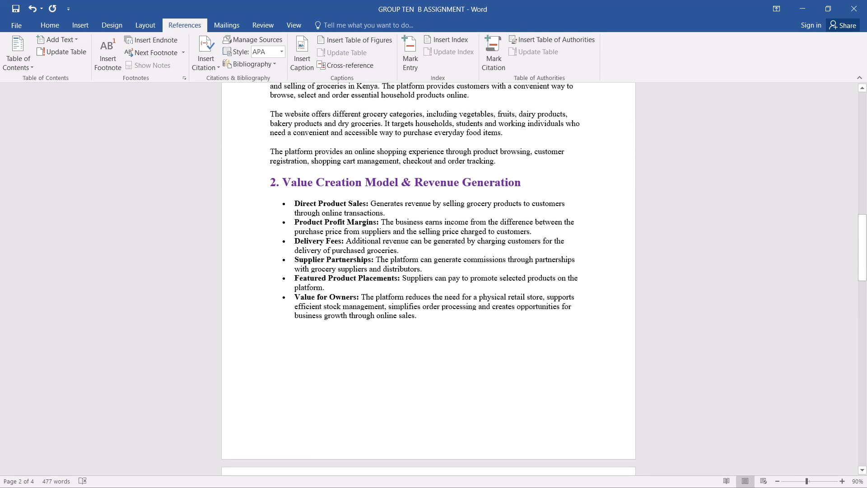
scroll(309, 225, down, 3)
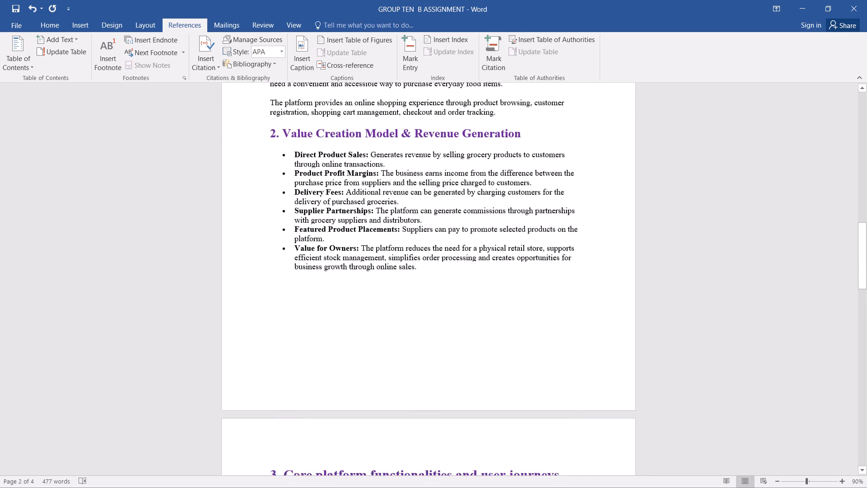
scroll(307, 229, down, 14)
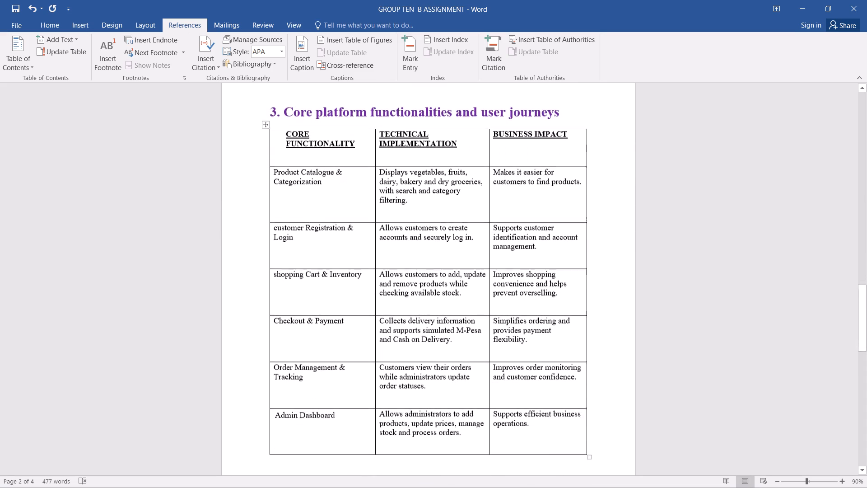
scroll(298, 242, down, 19)
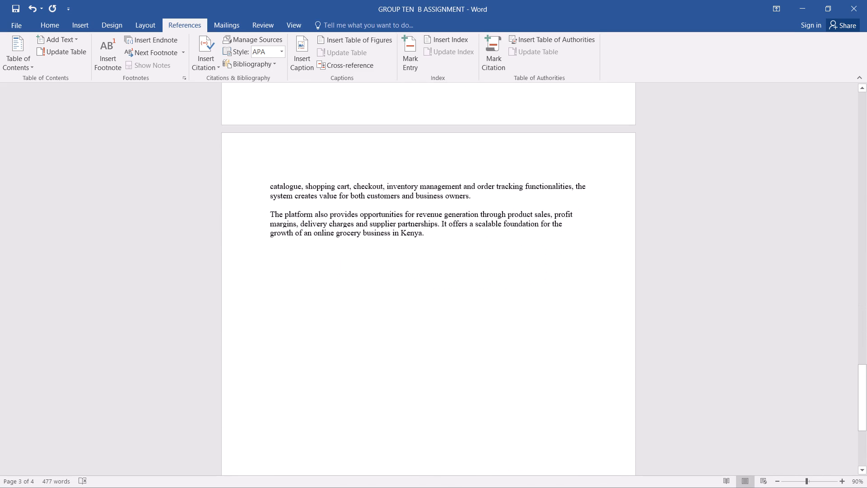
scroll(296, 245, down, 4)
scroll(295, 245, up, 7)
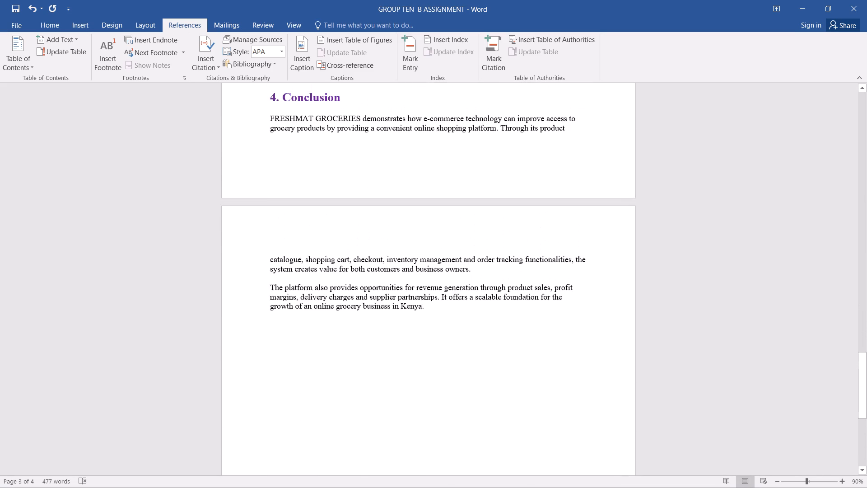
scroll(293, 246, up, 6)
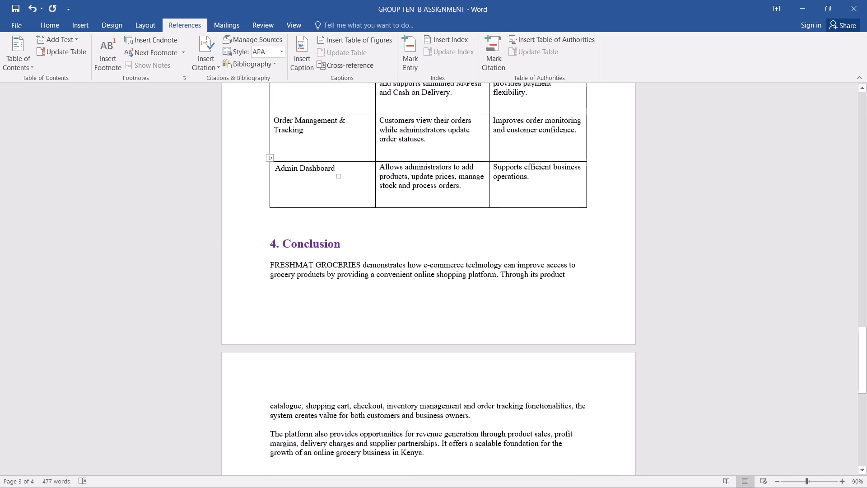
Close the GROUP TEN B ASSIGNMENT document.
click(866, 0)
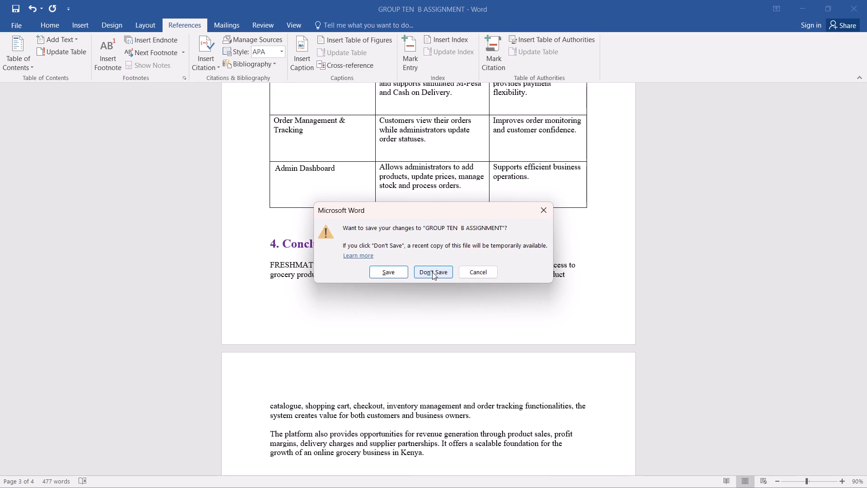
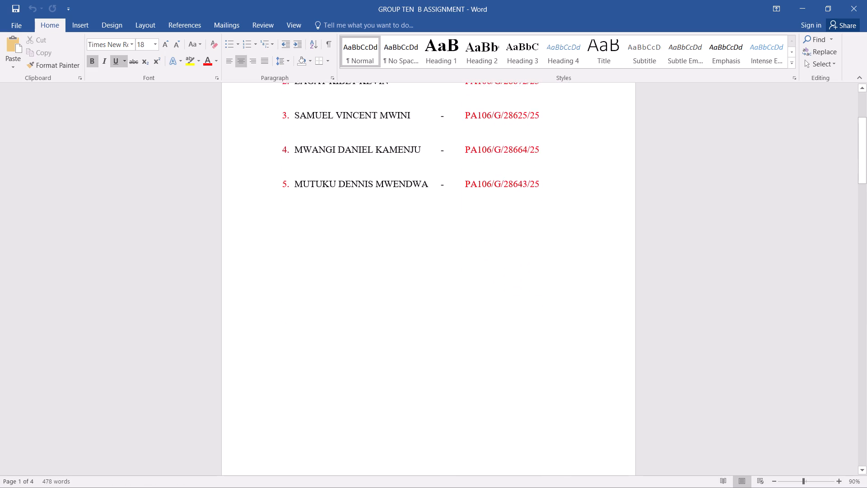
Insert three blank lines above the "4. Conclusion" heading so the whole section starts on a new page, and save the document.
scroll(519, 305, down, 14)
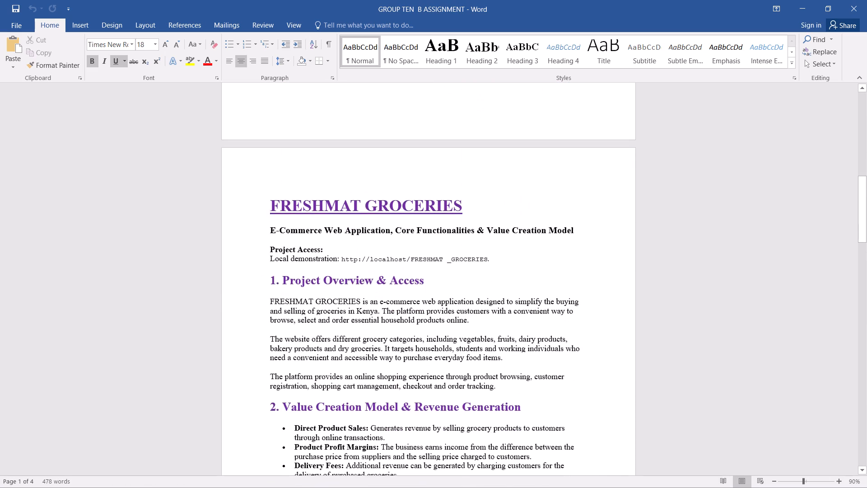
scroll(519, 306, down, 16)
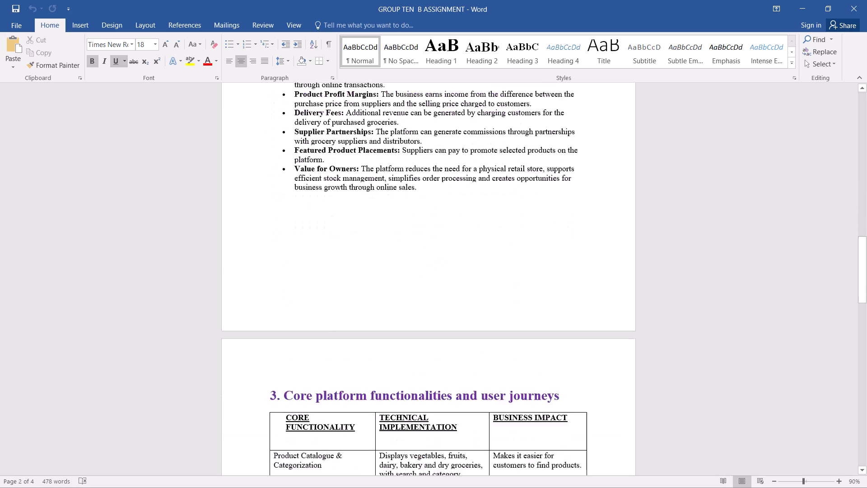
scroll(518, 307, down, 15)
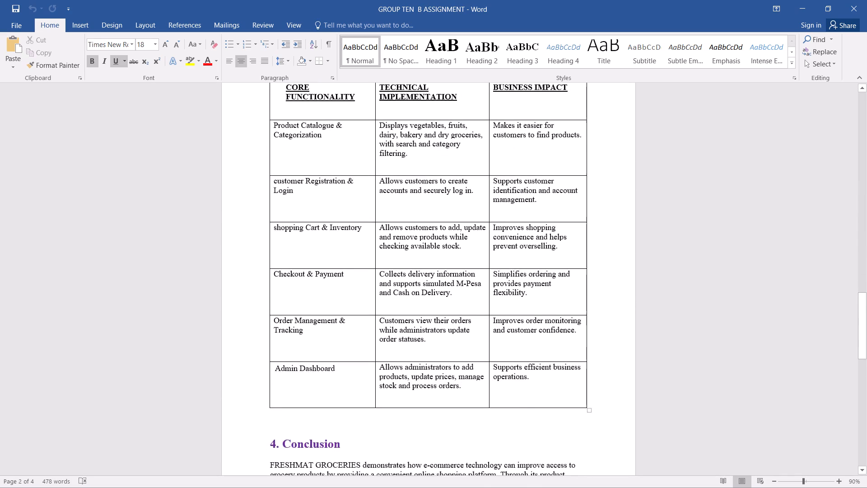
scroll(517, 307, down, 9)
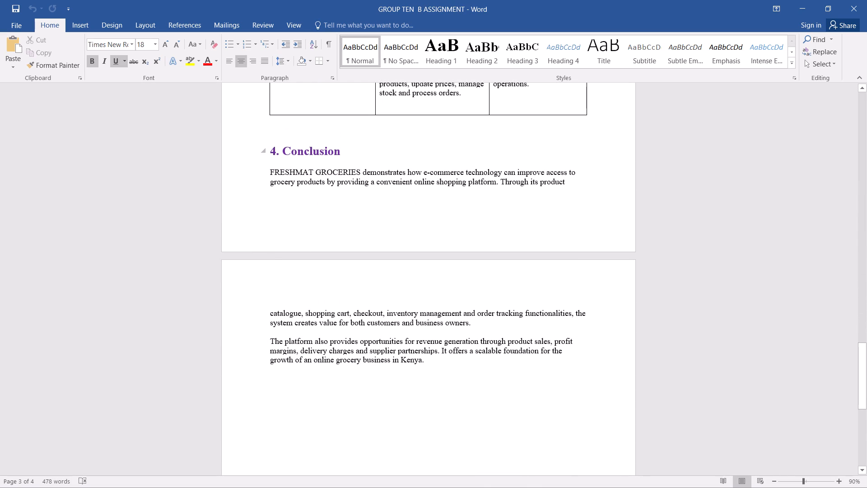
click(280, 129)
key(Return)
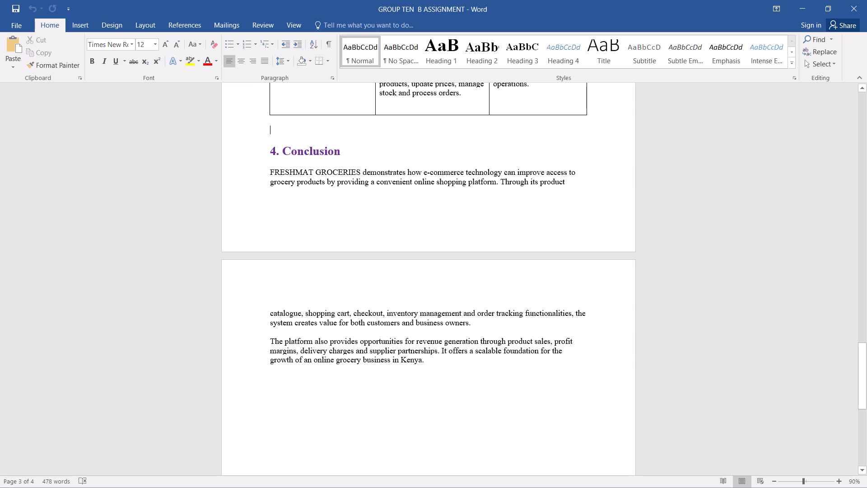
key(Return)
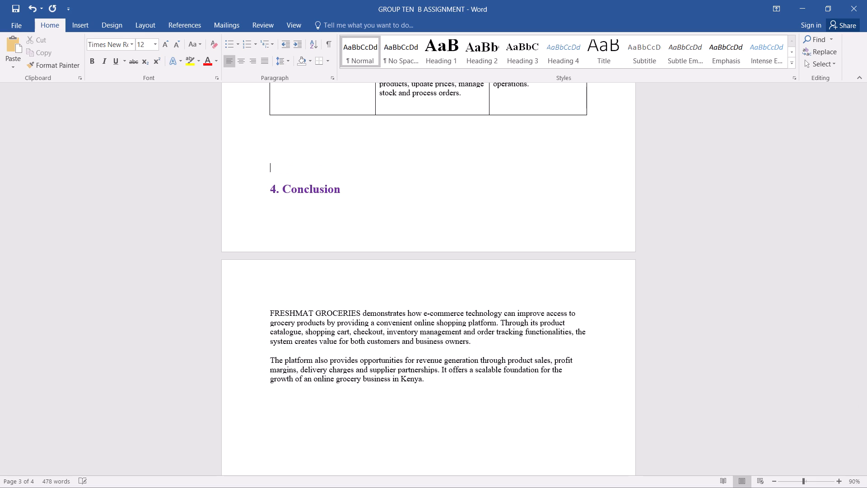
key(Return)
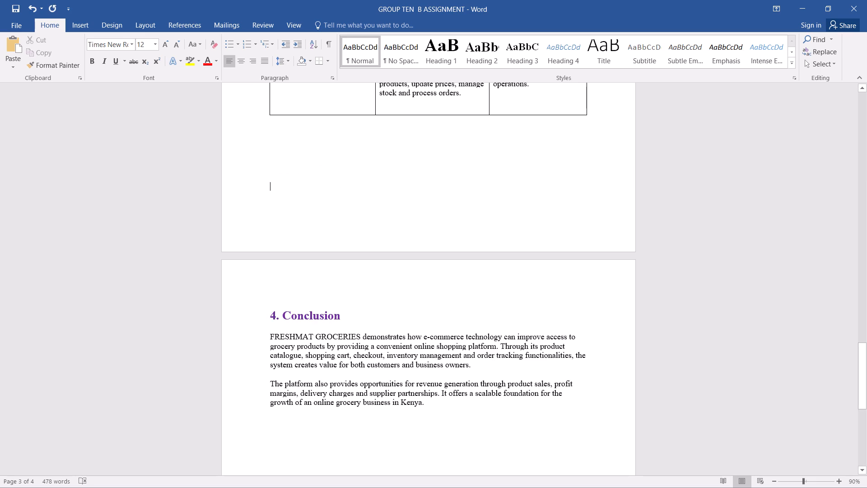
key(ctrl+s)
scroll(312, 233, up, 15)
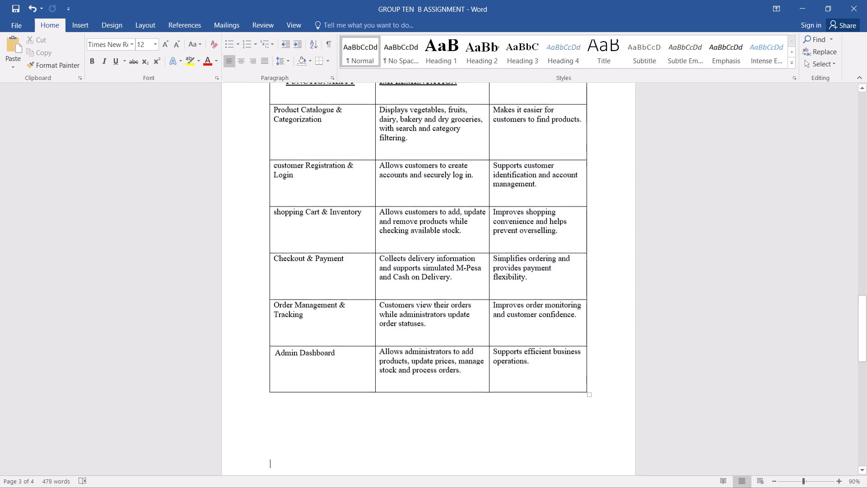
scroll(312, 234, up, 3)
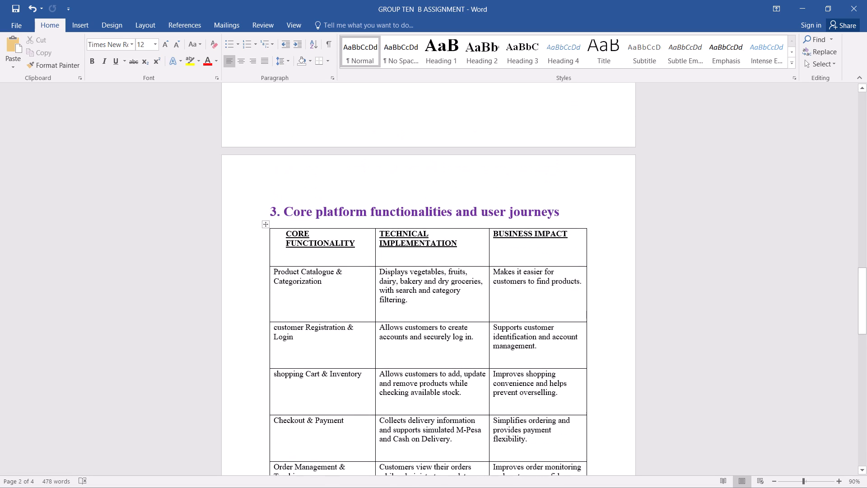
scroll(314, 205, up, 20)
scroll(314, 205, up, 3)
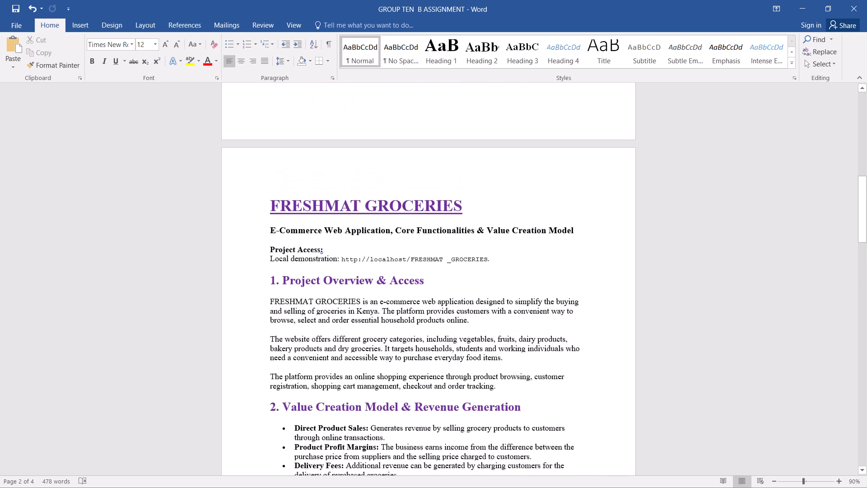
drag(493, 282, 467, 283)
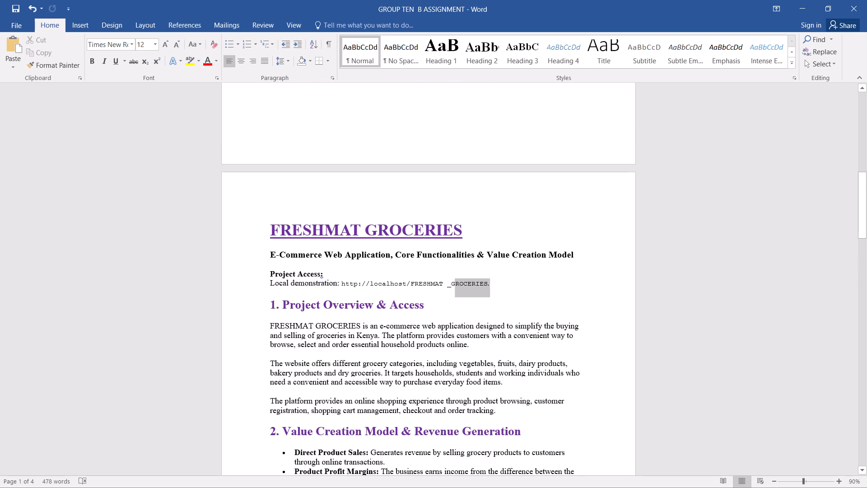
drag(467, 283, 350, 286)
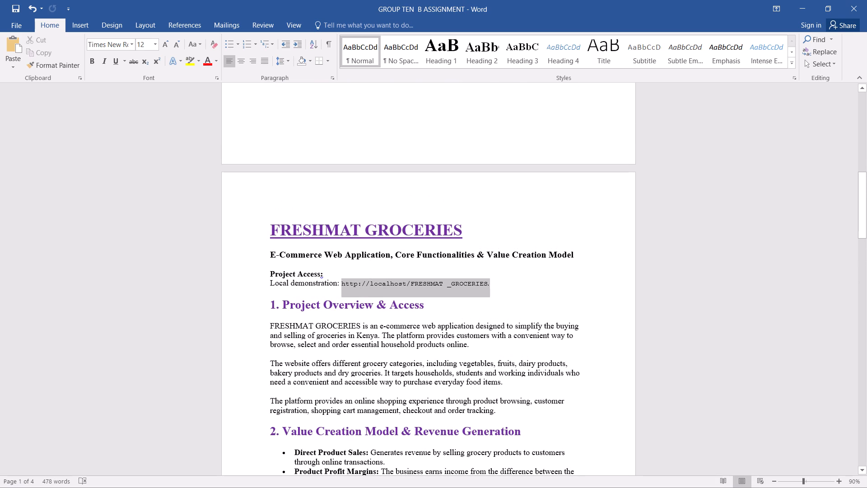
drag(350, 286, 352, 286)
click(514, 286)
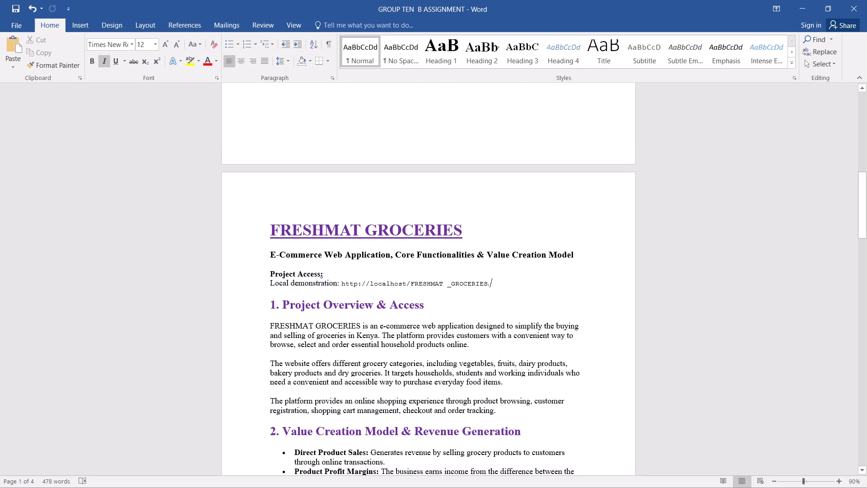
drag(502, 285, 357, 283)
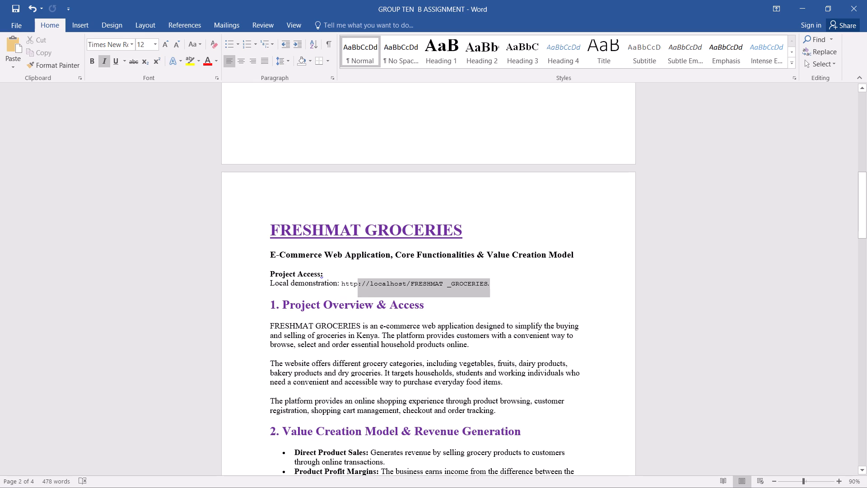
drag(357, 283, 344, 282)
key(BackSpace)
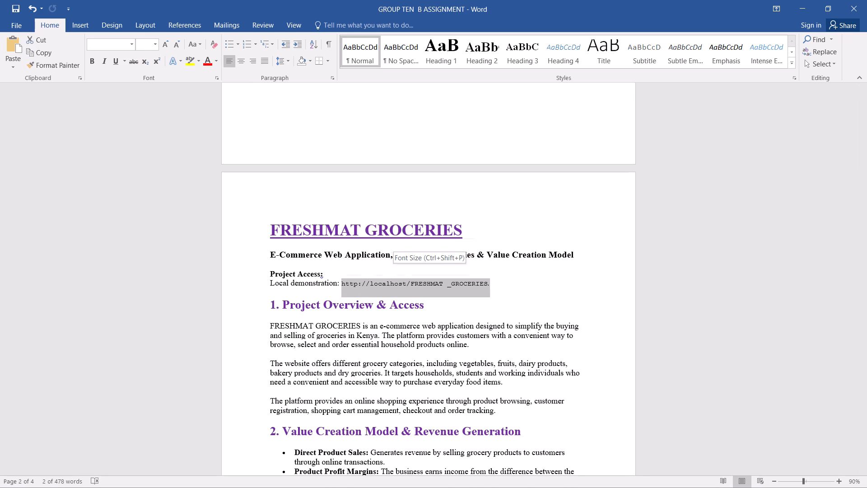
key(ctrl+v)
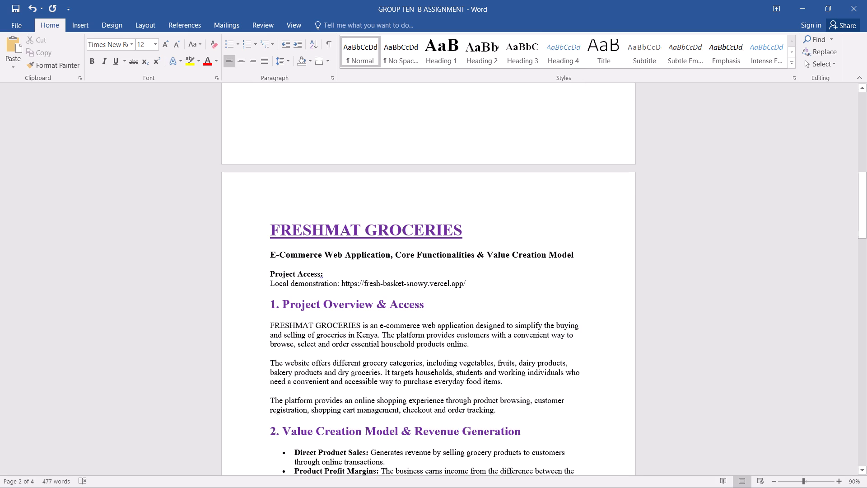
key(ctrl+s)
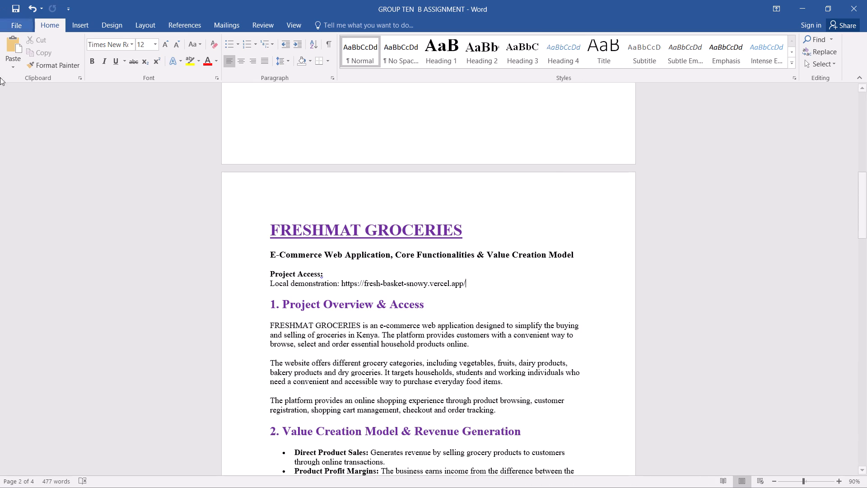
Start saving a separate copy of the document with Save As.
click(21, 26)
click(38, 128)
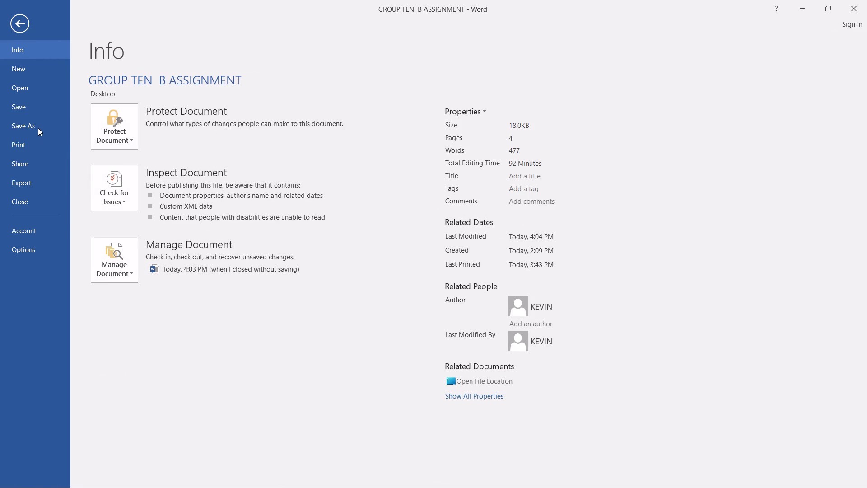
Save a copy of the document to the Desktop as a PDF named AA.
click(318, 112)
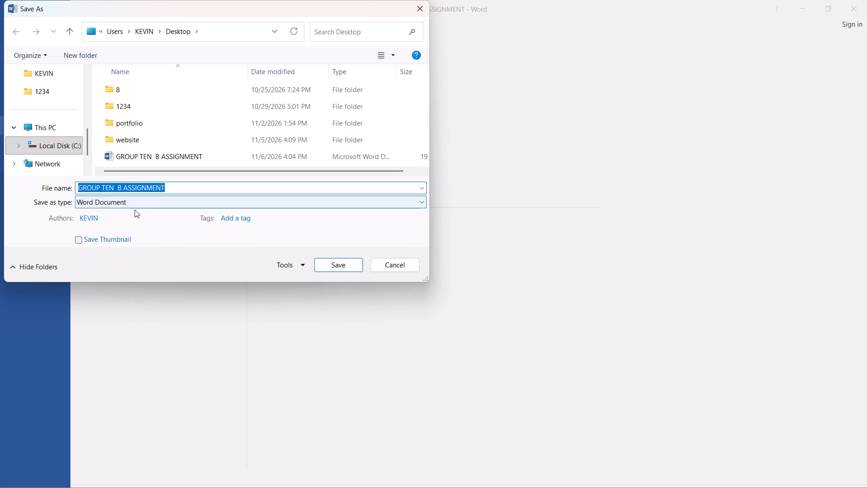
click(136, 201)
click(115, 270)
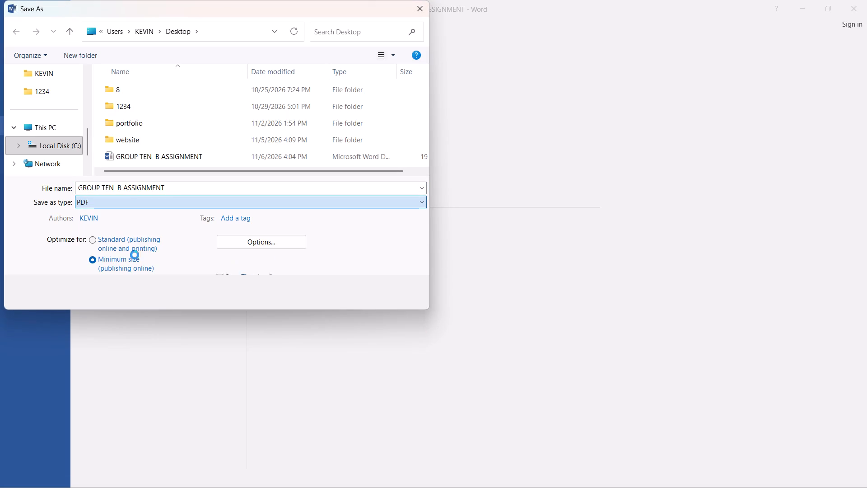
drag(169, 182, 0, 177)
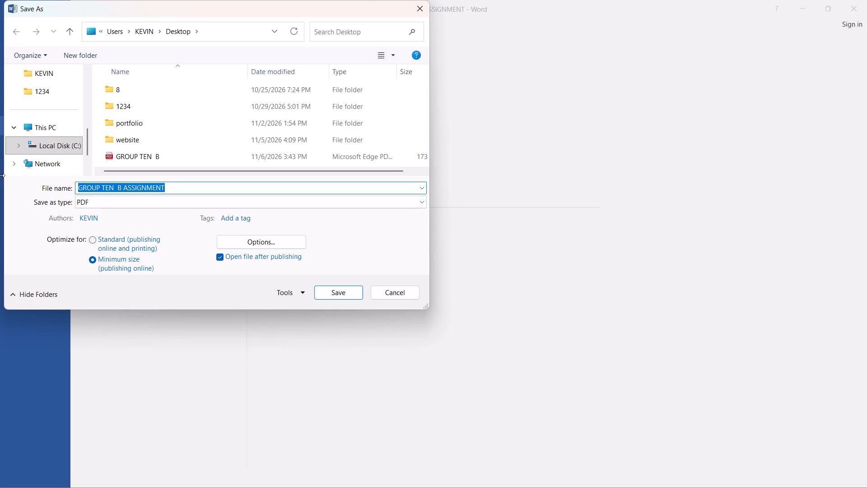
key(BackSpace)
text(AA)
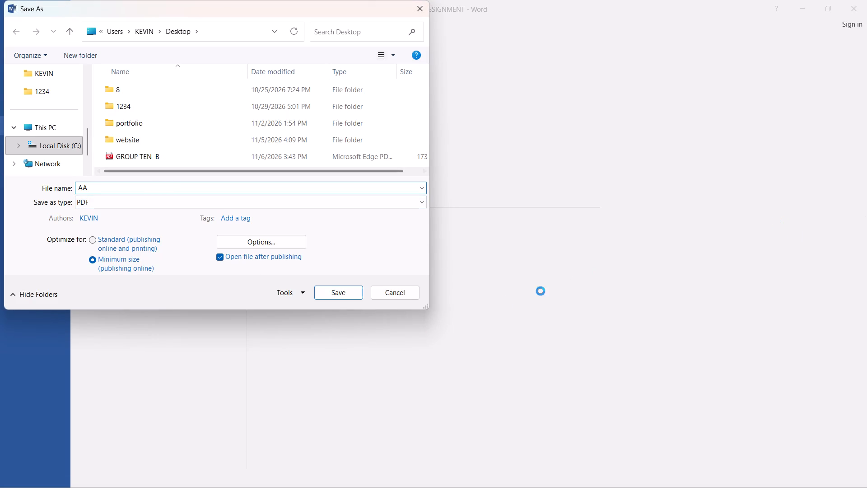
click(332, 288)
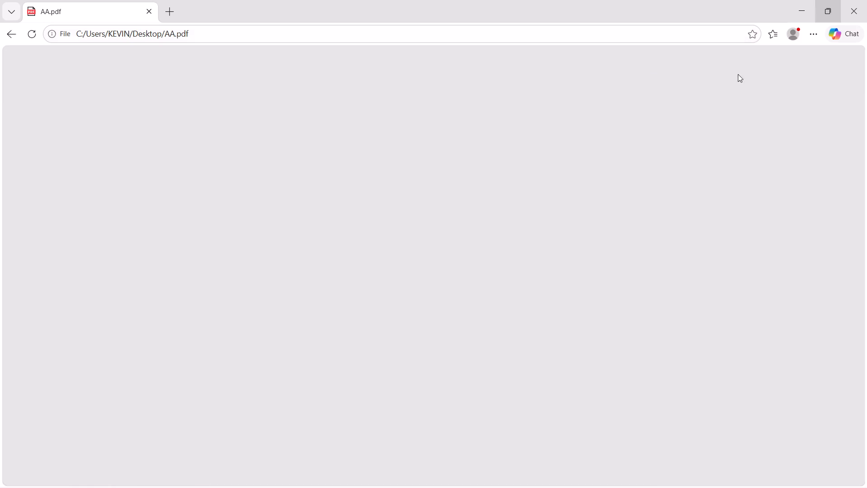
Look over the first page of the exported AA.pdf, then close it to return to the Word document.
scroll(461, 184, down, 9)
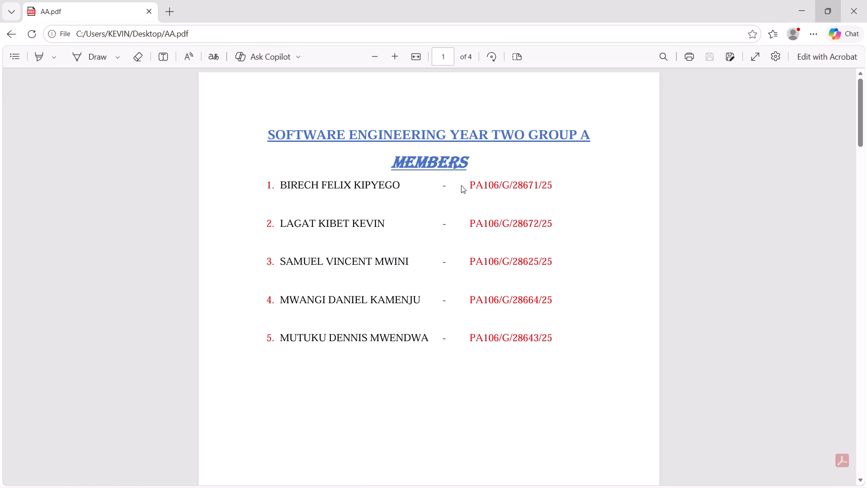
scroll(461, 185, up, 4)
click(866, 2)
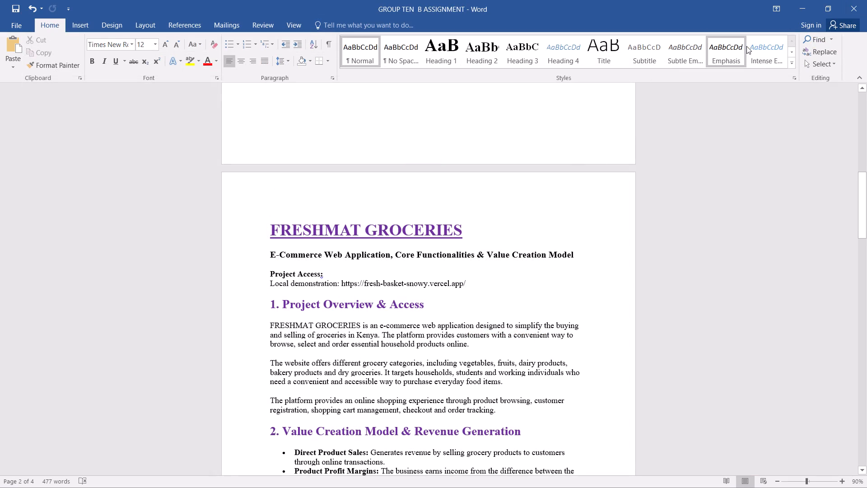
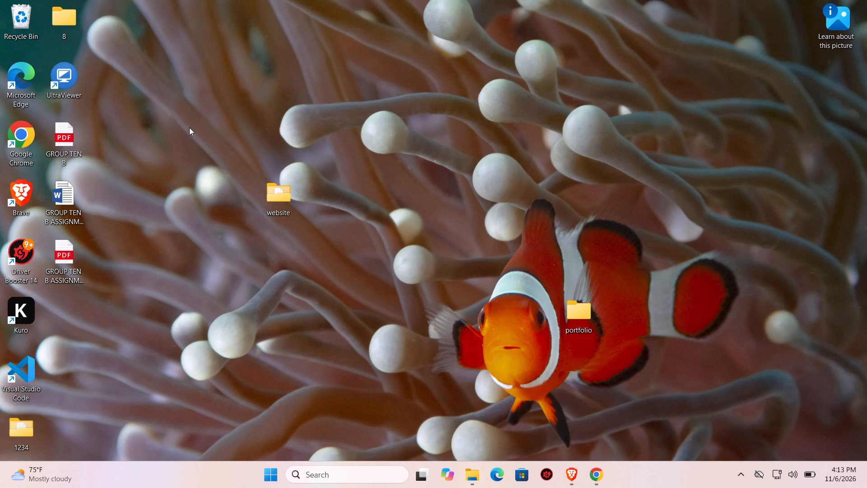
right_click(64, 148)
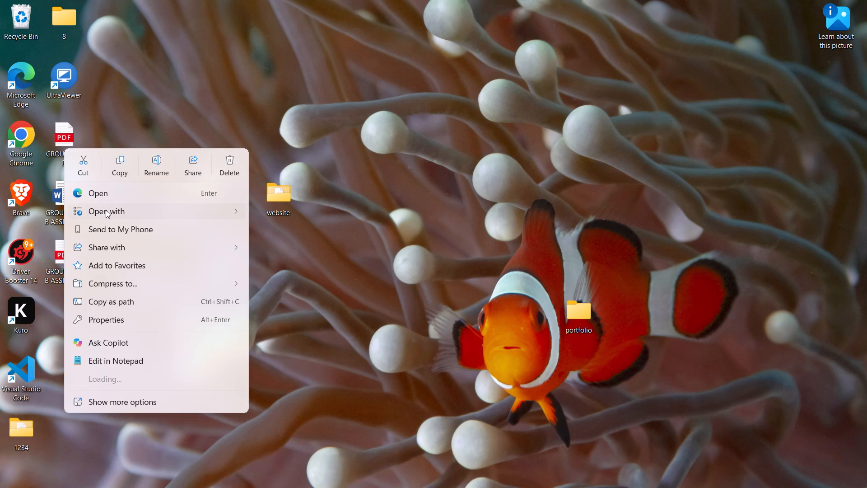
click(234, 160)
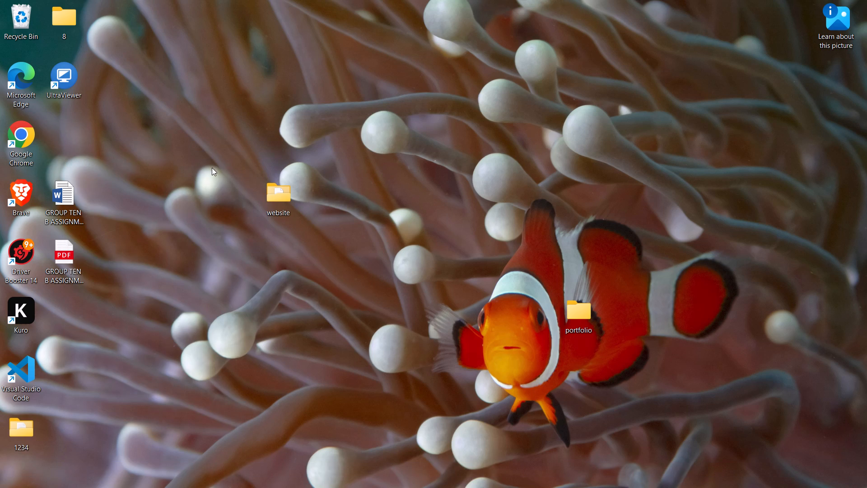
Refresh the desktop.
right_click(379, 198)
right_click(366, 205)
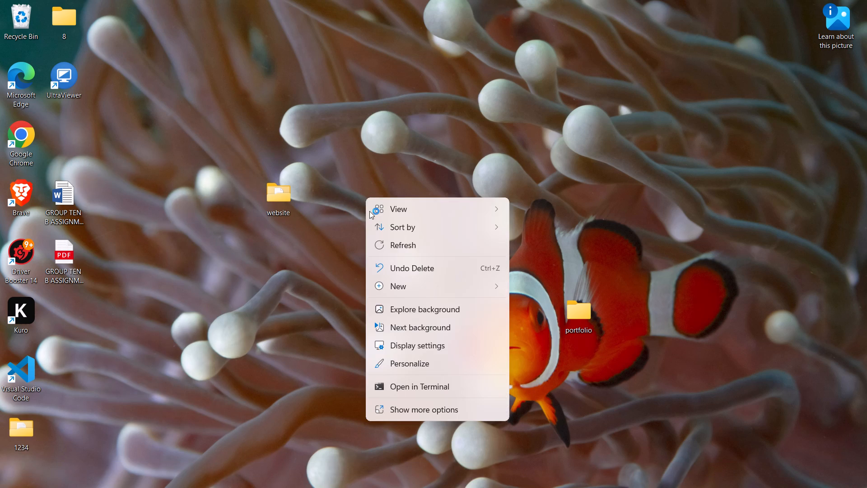
click(399, 248)
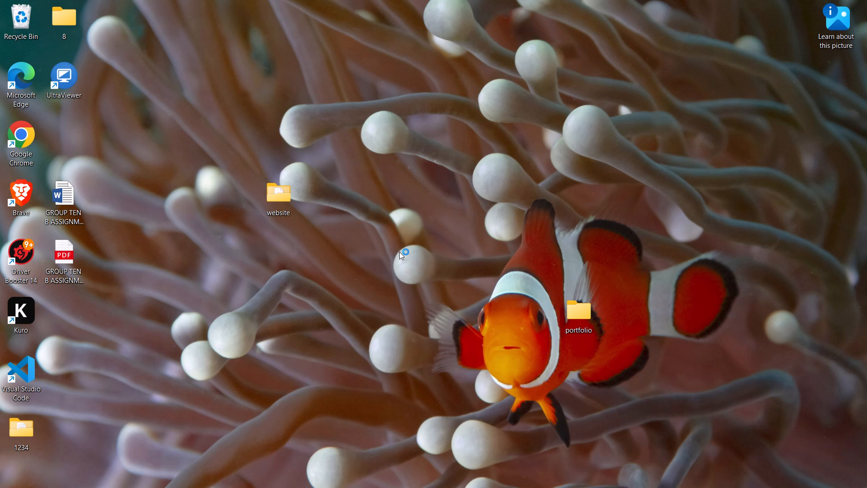
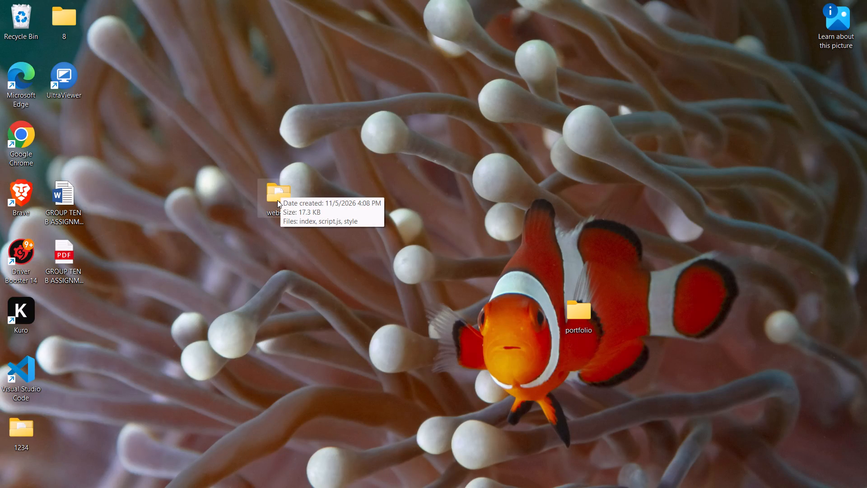
Look through the Documents and Downloads folders in File Explorer for project and assignment files, then minimise the window.
key(super+e)
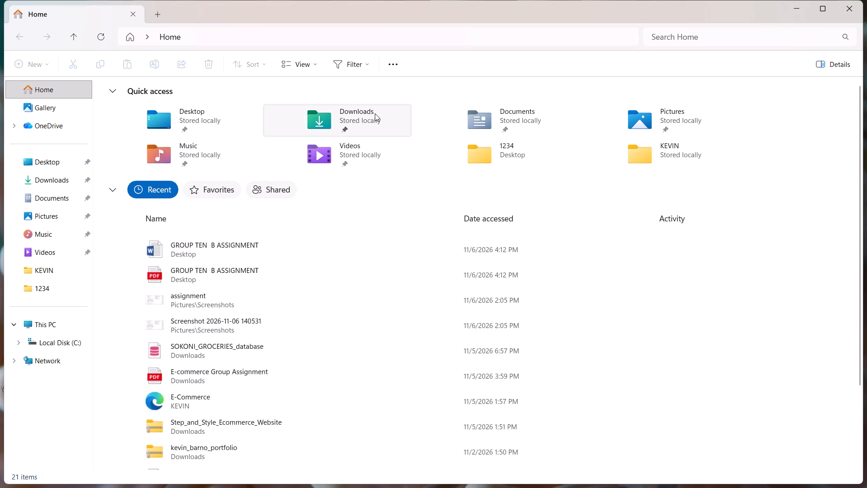
double_click(548, 112)
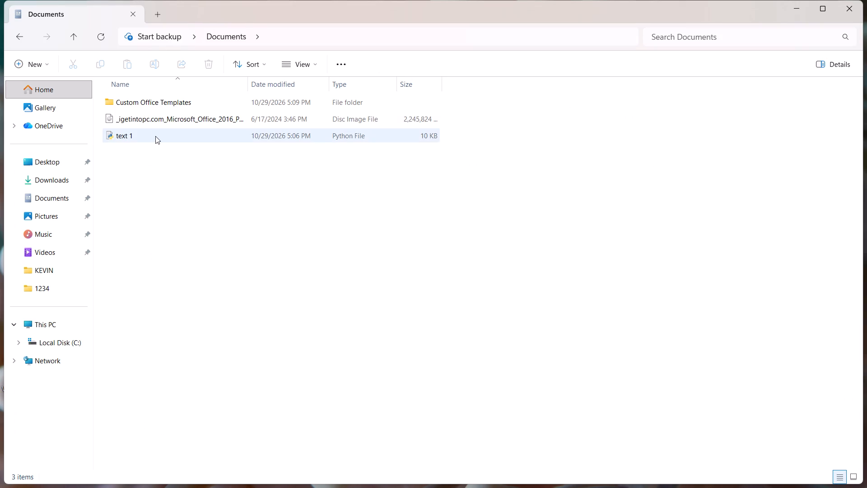
click(16, 29)
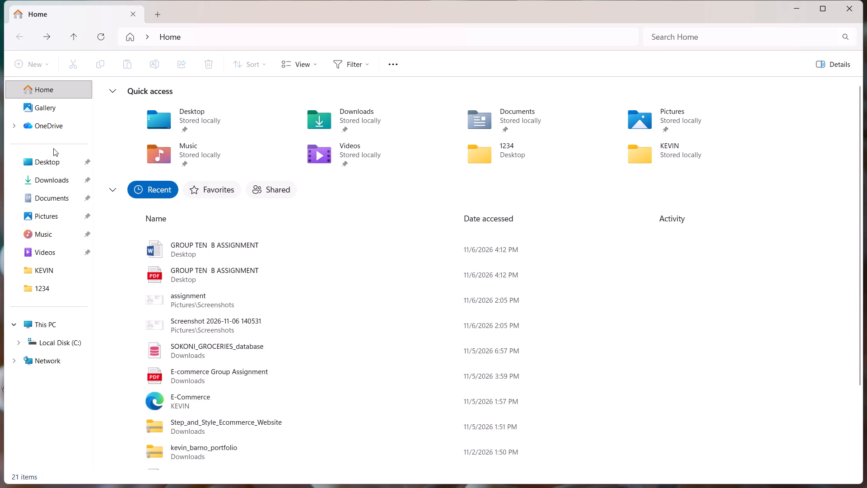
click(46, 176)
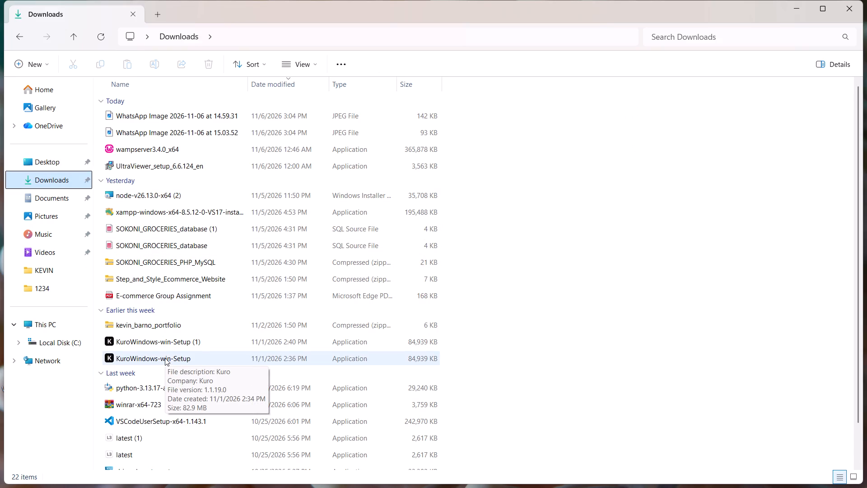
click(176, 282)
click(176, 282)
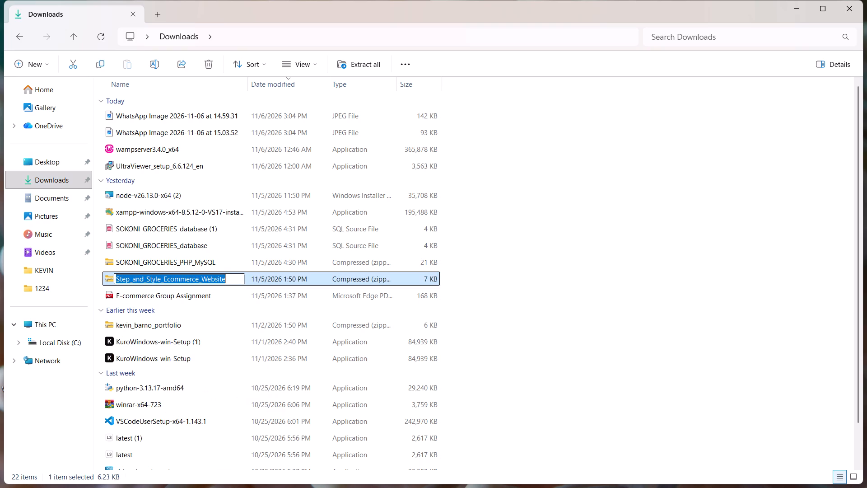
click(261, 279)
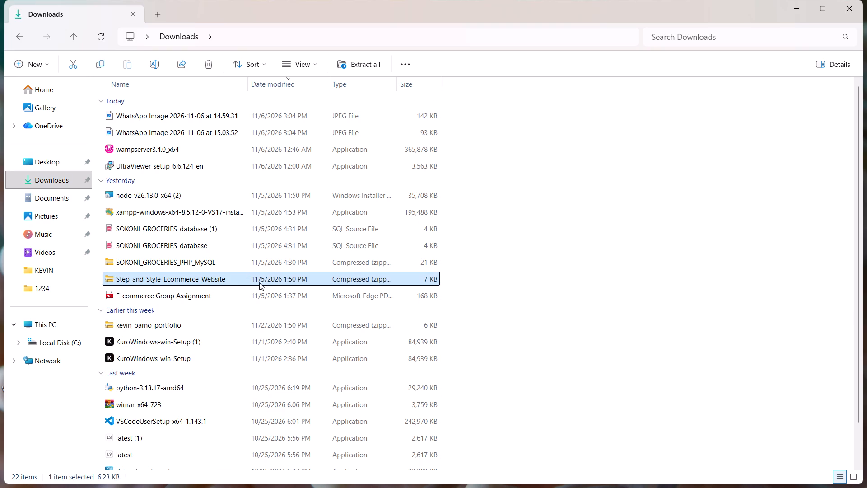
scroll(257, 286, down, 5)
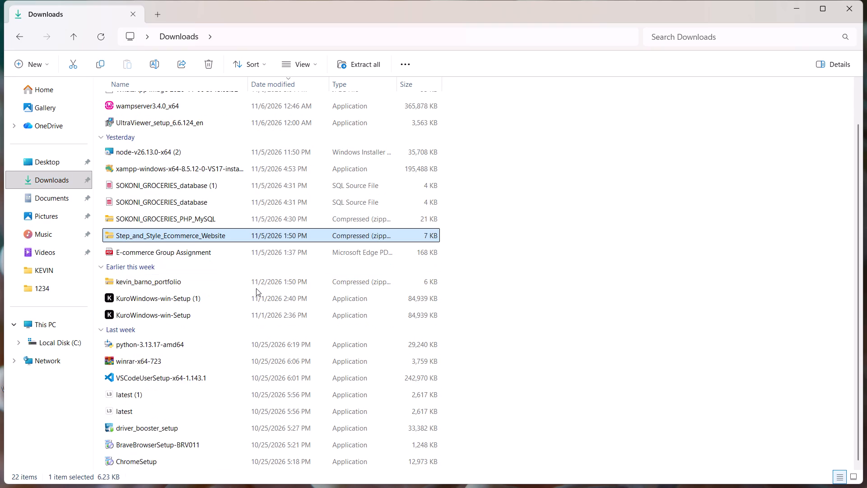
scroll(256, 288, up, 6)
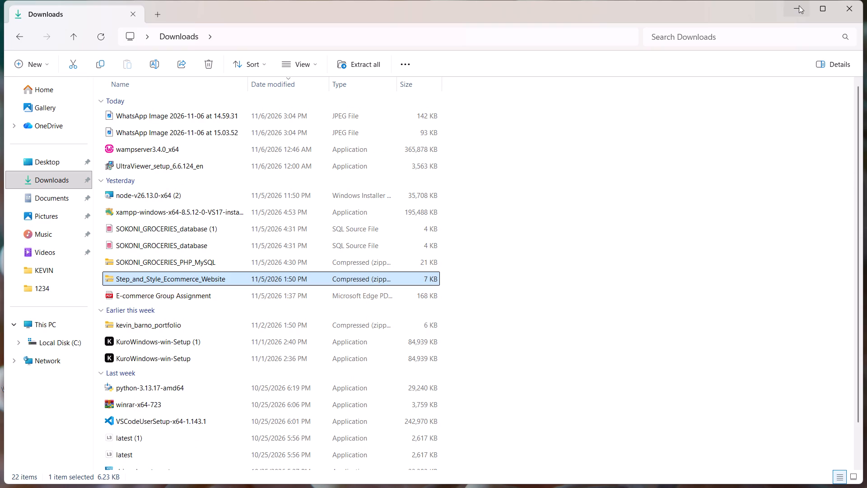
click(800, 7)
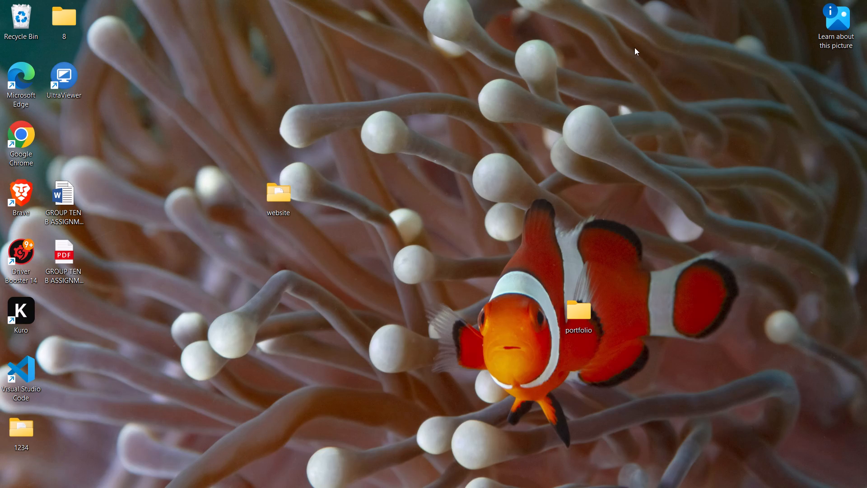